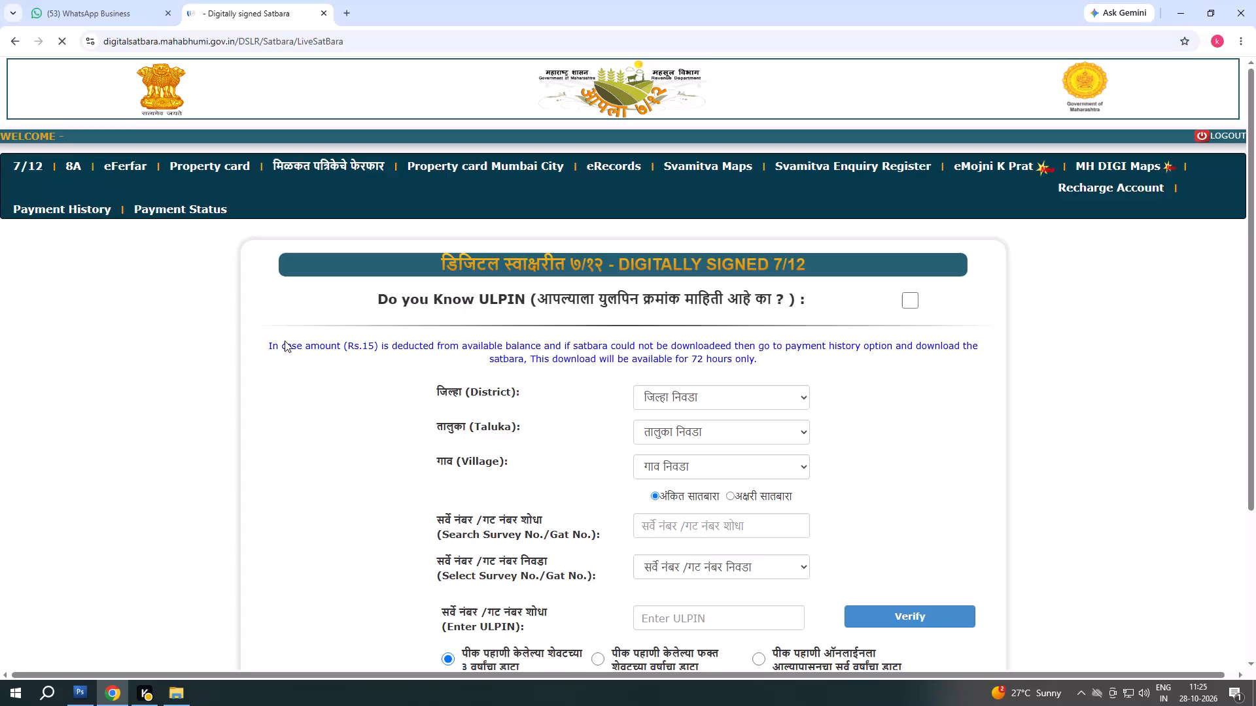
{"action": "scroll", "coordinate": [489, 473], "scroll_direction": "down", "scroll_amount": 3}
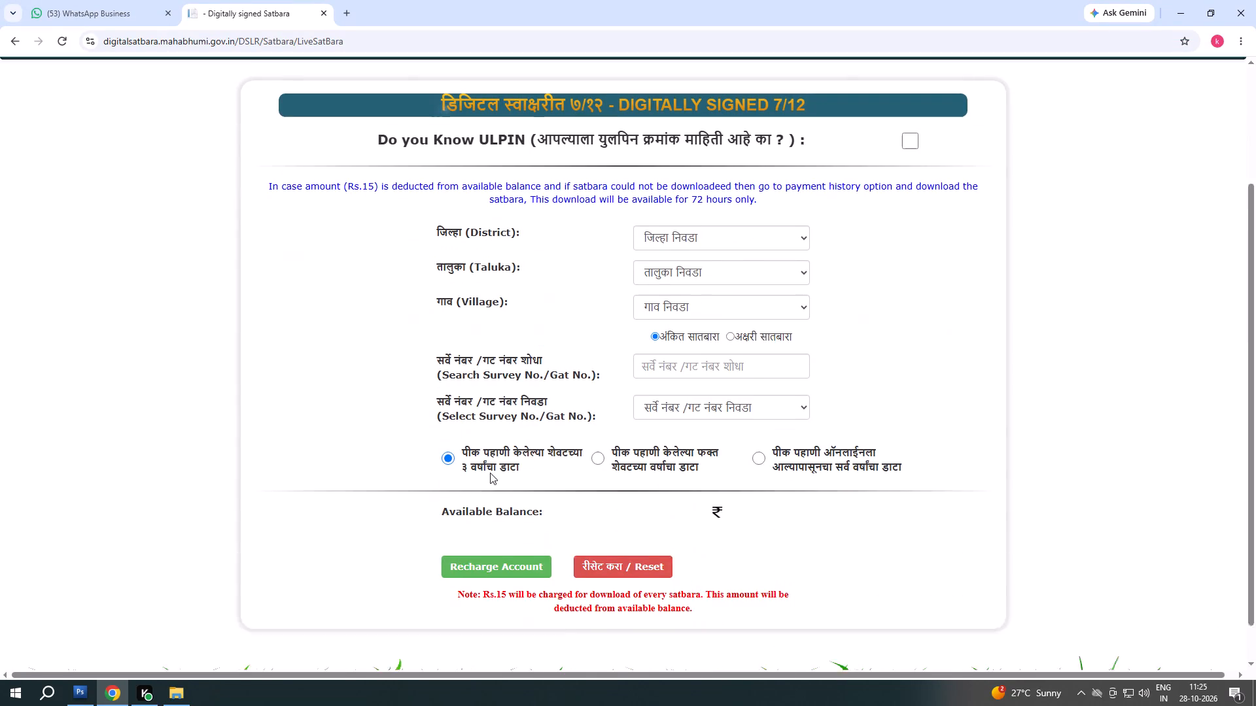
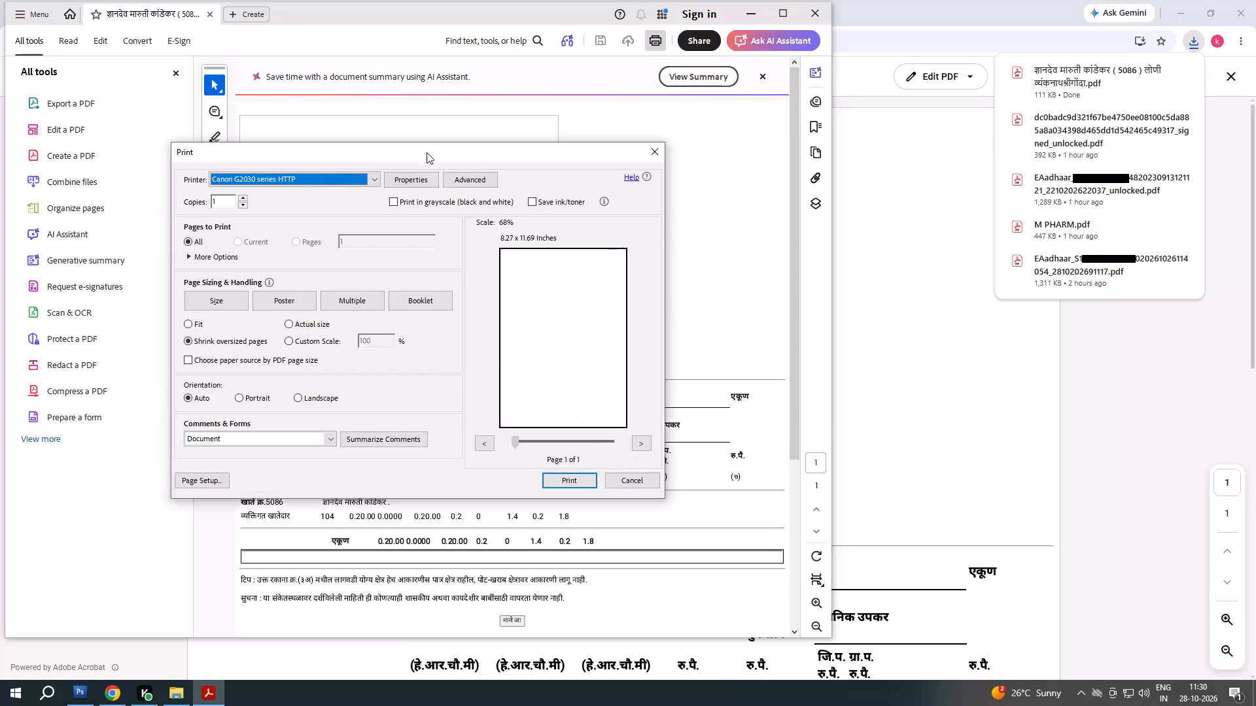
Print one copy of the land record PDF on the Canon G2030 series, choosing a profile and turning off preview before printing in the printer properties.
{"action": "left_click", "coordinate": [413, 184]}
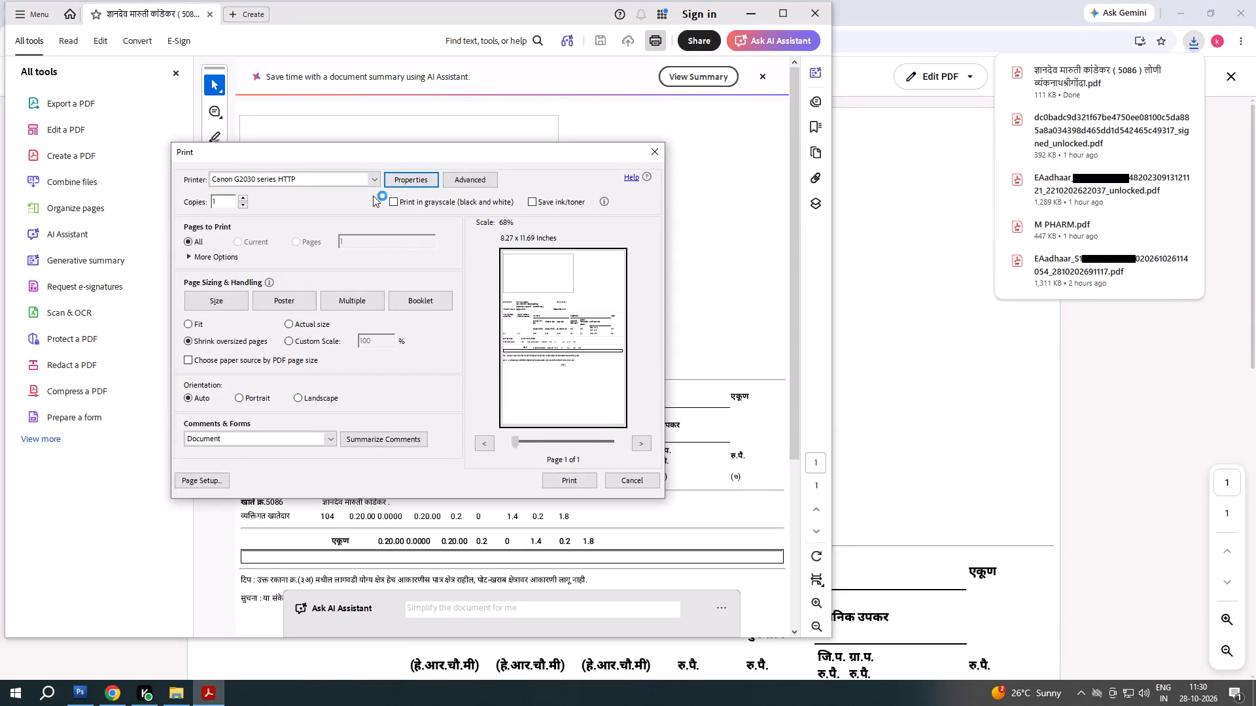
{"action": "left_click", "coordinate": [399, 181]}
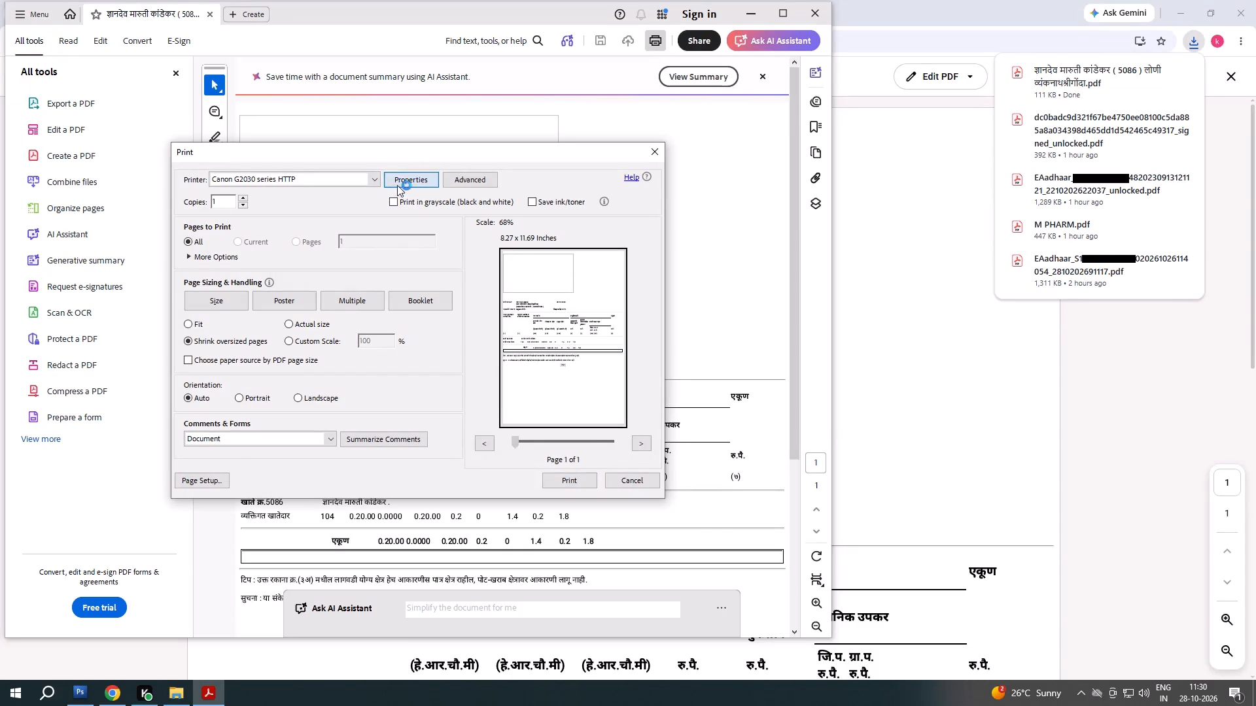
{"action": "left_click", "coordinate": [371, 209]}
{"action": "left_click", "coordinate": [349, 286]}
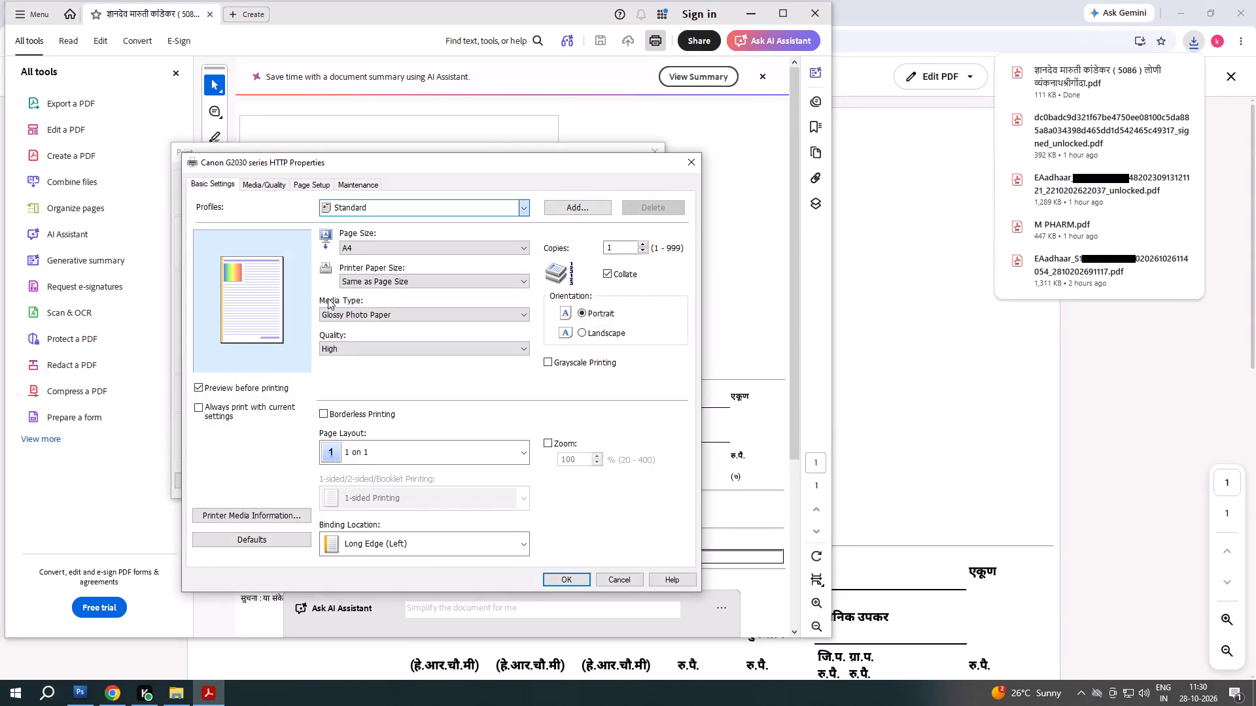
{"action": "left_click", "coordinate": [259, 386]}
{"action": "left_click", "coordinate": [567, 579]}
{"action": "left_click", "coordinate": [574, 479]}
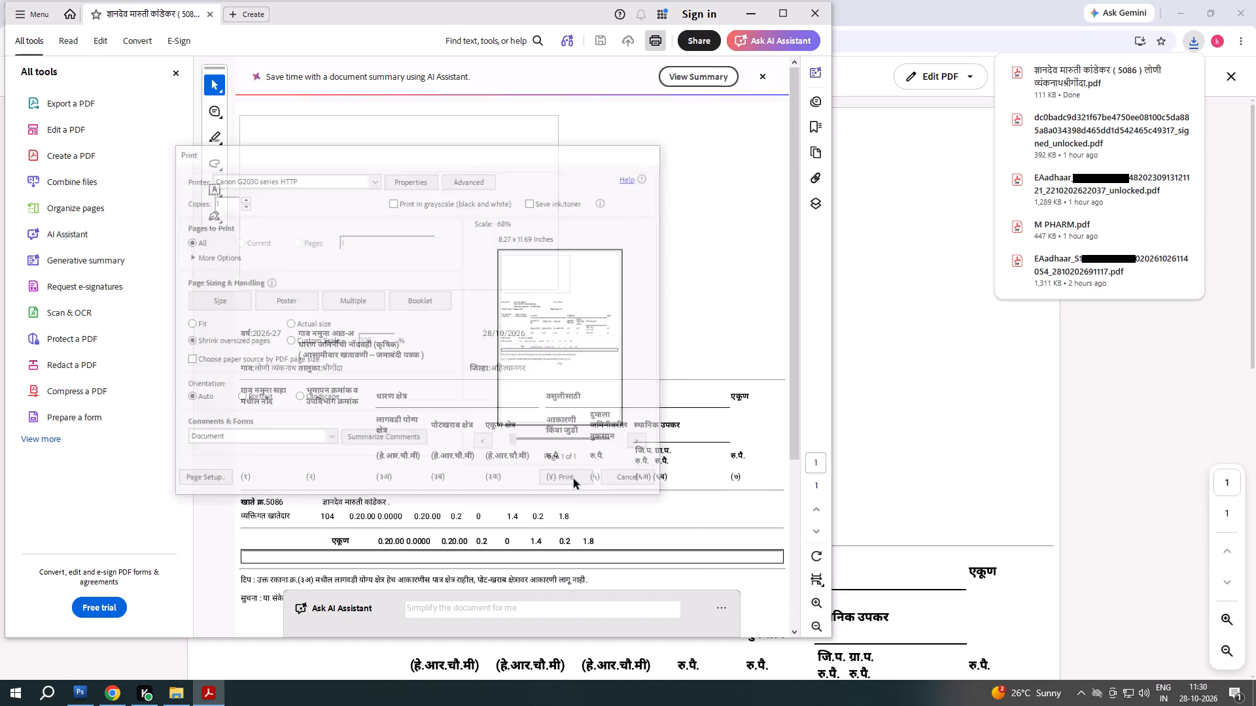
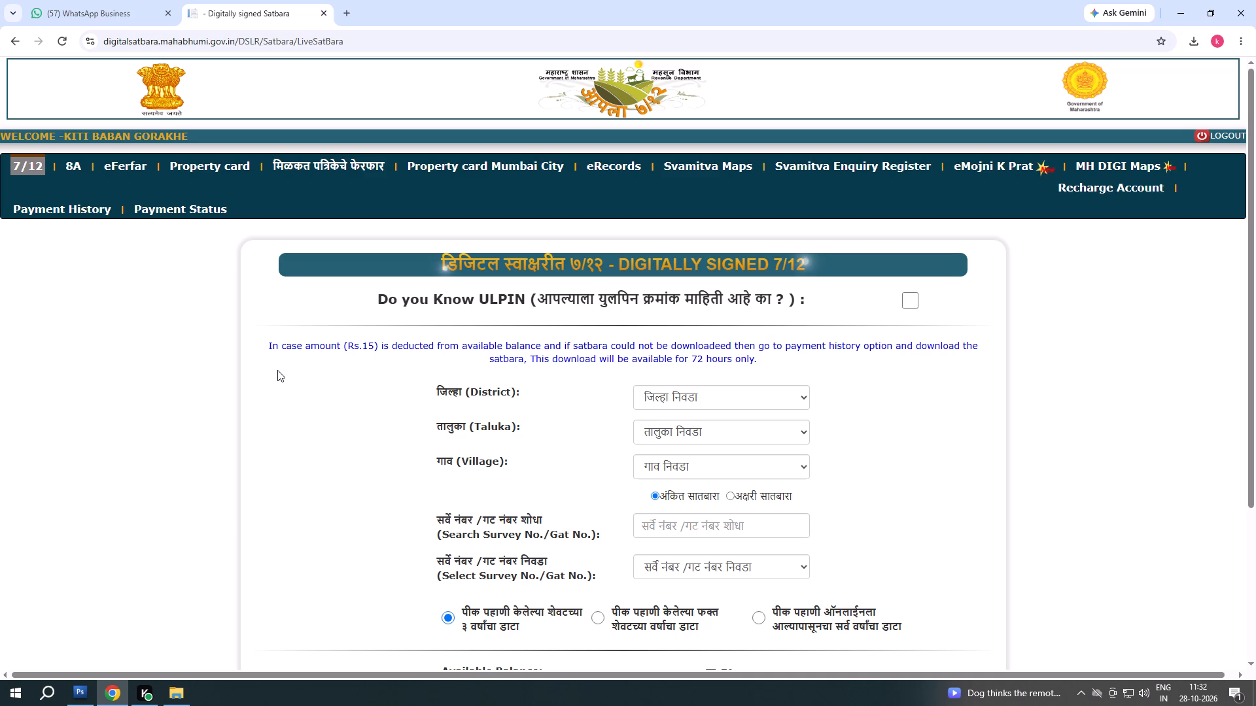
Set the district to अहिल्यानगर and the taluka to श्रीगोंदा in the digitally signed 7/12 form.
{"action": "scroll", "coordinate": [884, 545], "scroll_direction": "down", "scroll_amount": 5}
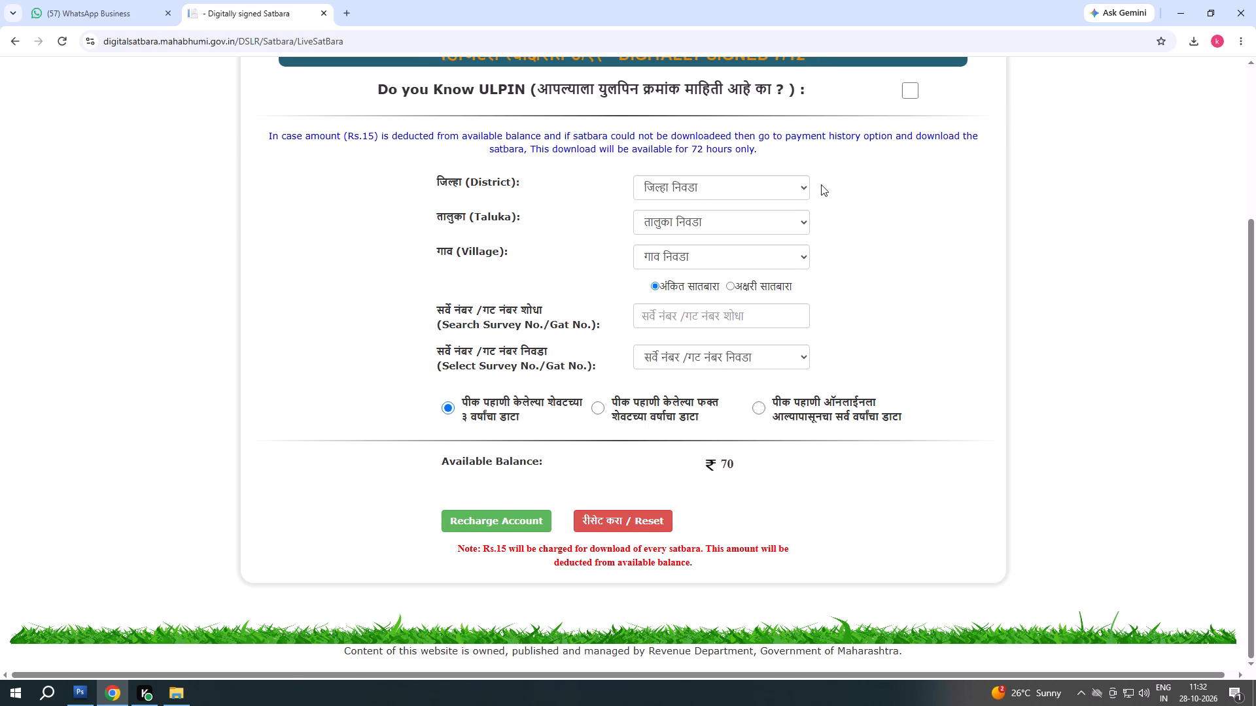
{"action": "scroll", "coordinate": [828, 163], "scroll_direction": "up", "scroll_amount": 1}
{"action": "left_click", "coordinate": [704, 252]}
{"action": "left_click", "coordinate": [675, 329]}
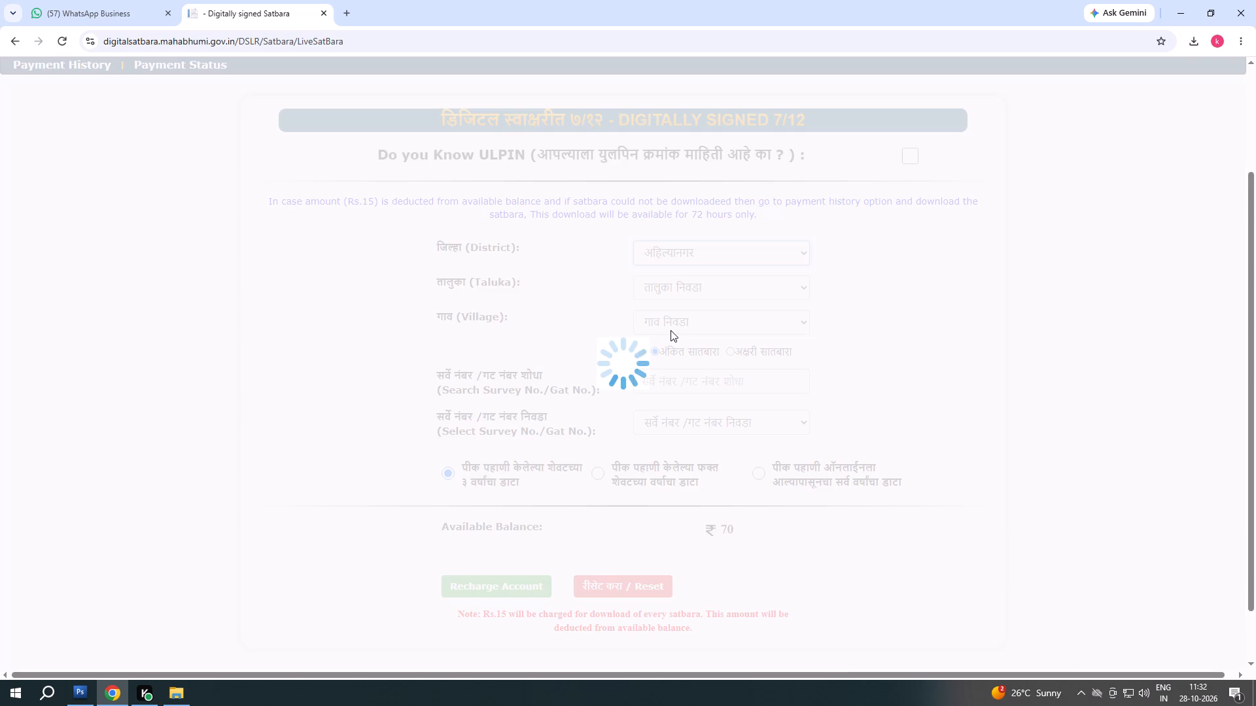
{"action": "left_click", "coordinate": [680, 290]}
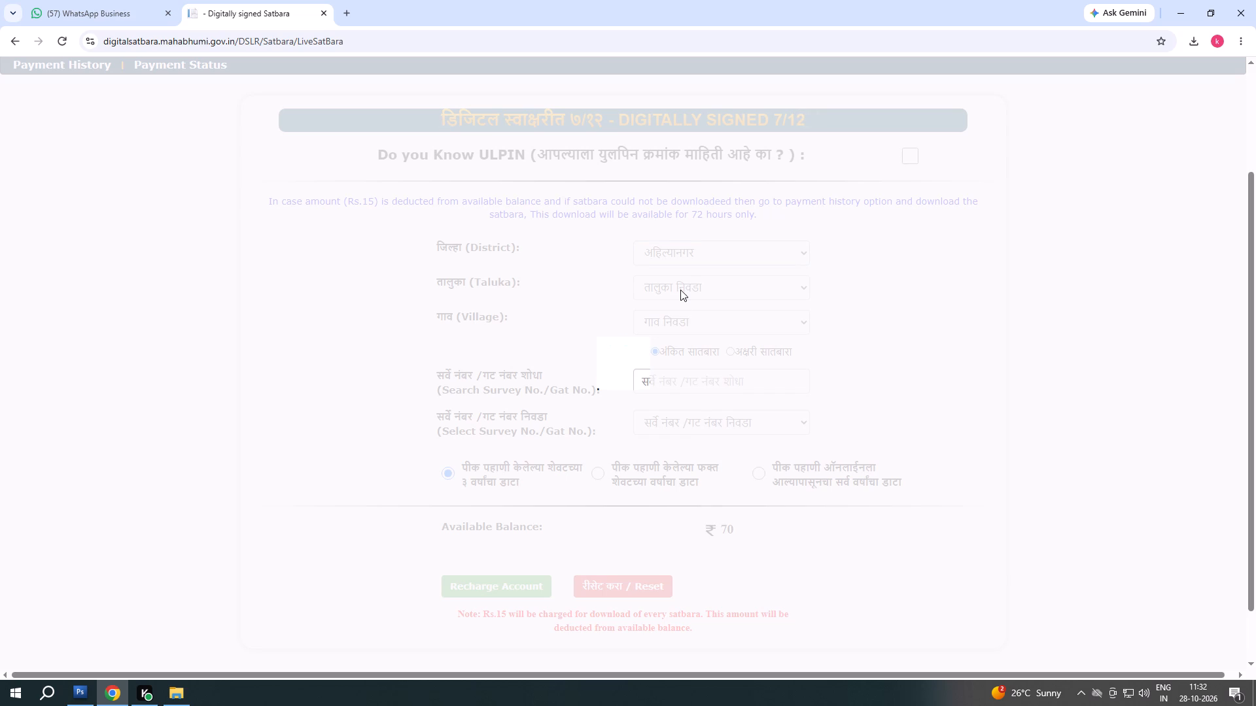
{"action": "left_click", "coordinate": [680, 290]}
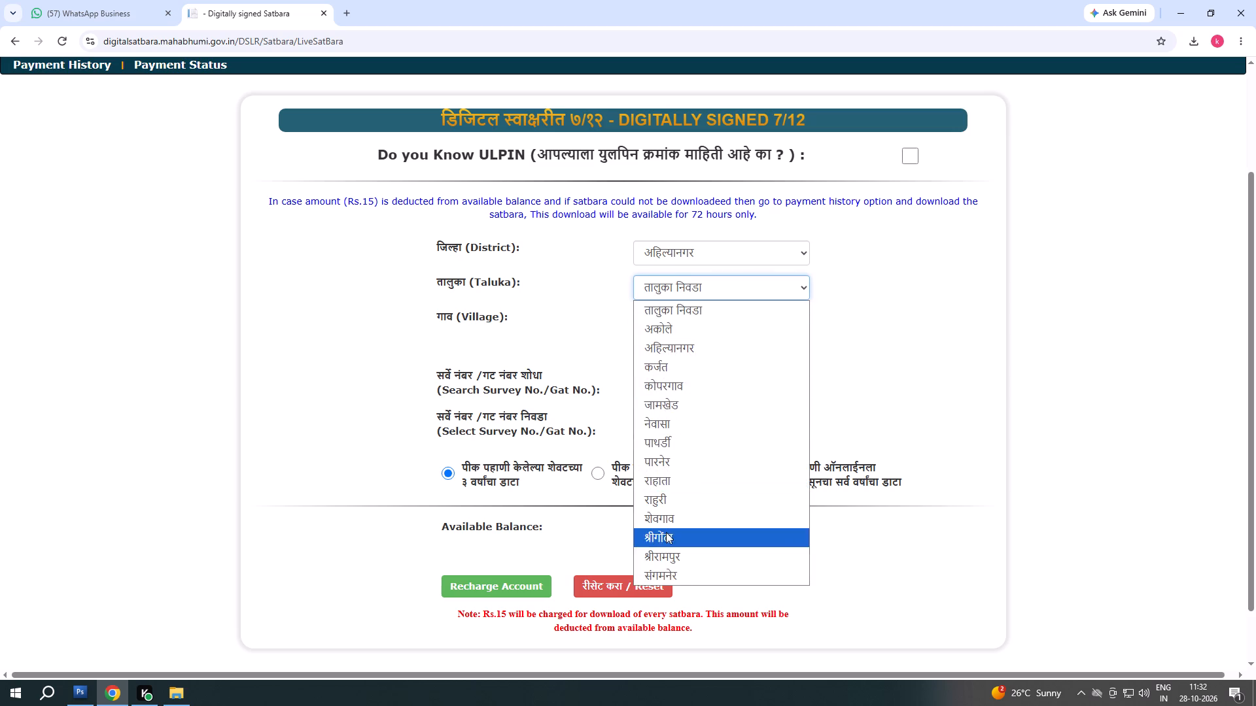
{"action": "left_click", "coordinate": [666, 535]}
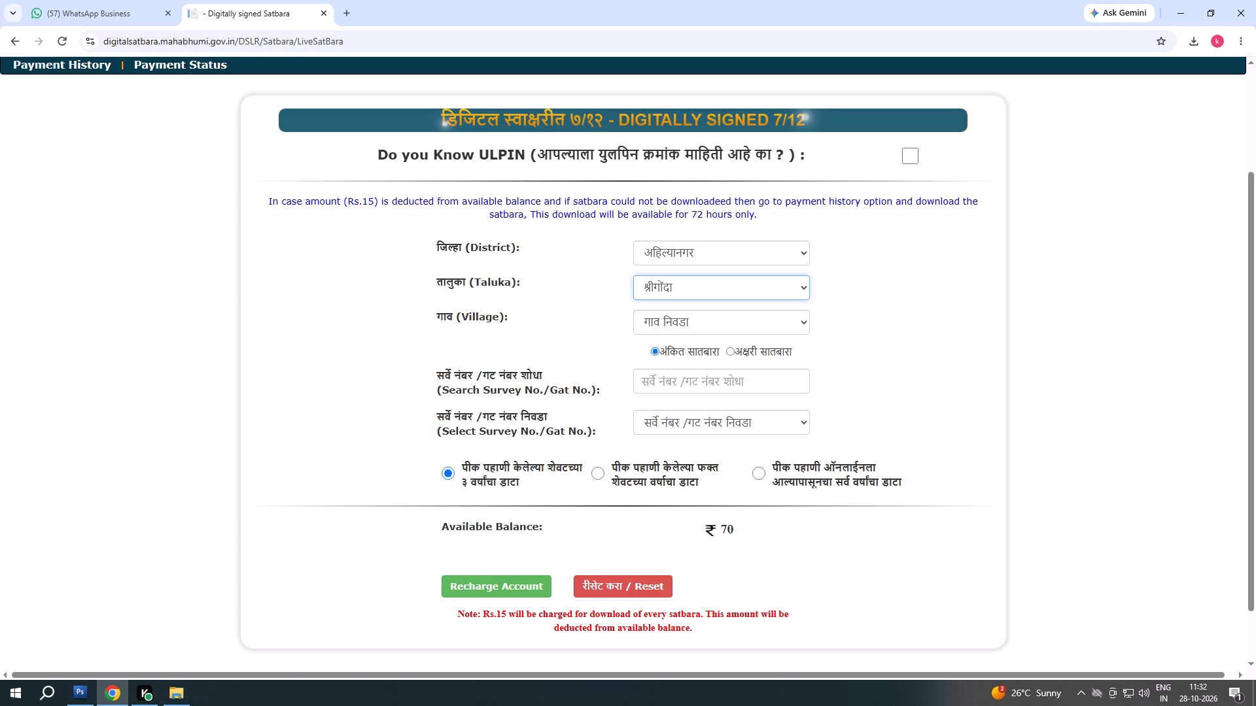
Set the village to लोणी व्यंकनाथ in the digitally signed 7/12 form.
{"action": "left_click", "coordinate": [706, 331]}
{"action": "scroll", "coordinate": [660, 428], "scroll_direction": "down", "scroll_amount": 13}
{"action": "left_click", "coordinate": [938, 373]}
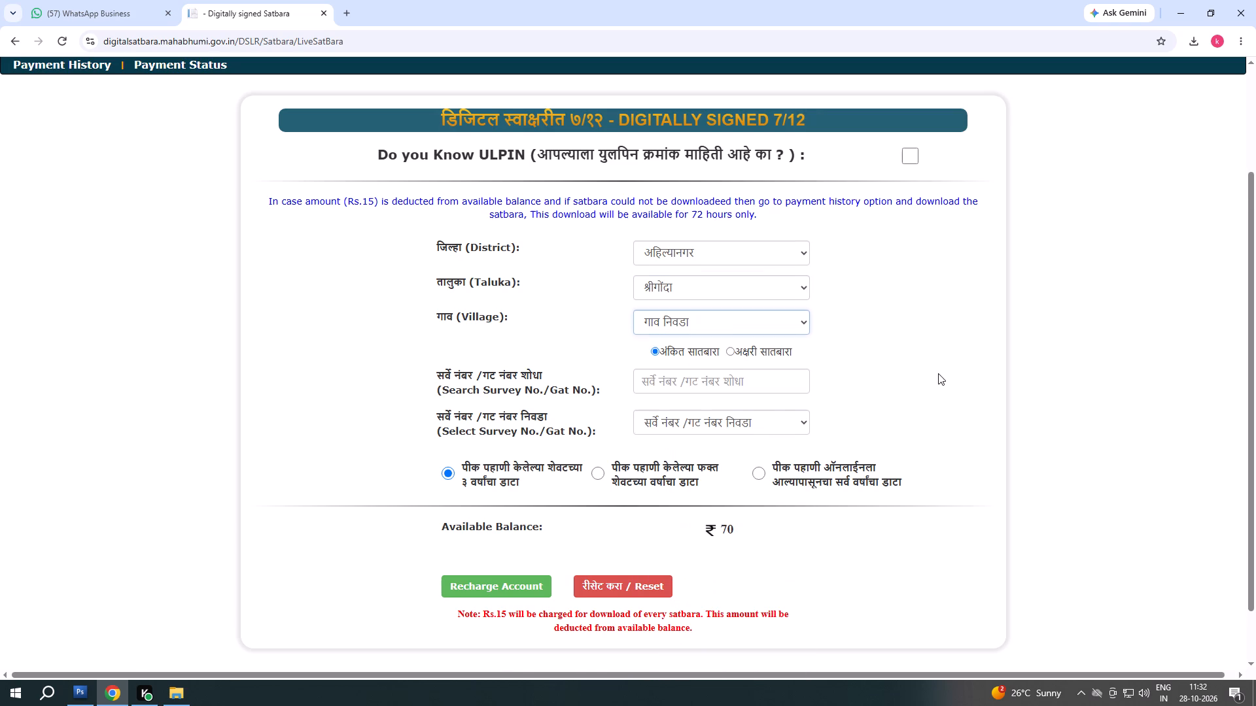
{"action": "scroll", "coordinate": [856, 412], "scroll_direction": "down", "scroll_amount": 6}
{"action": "left_click", "coordinate": [689, 258]}
{"action": "scroll", "coordinate": [689, 258], "scroll_direction": "down", "scroll_amount": 6}
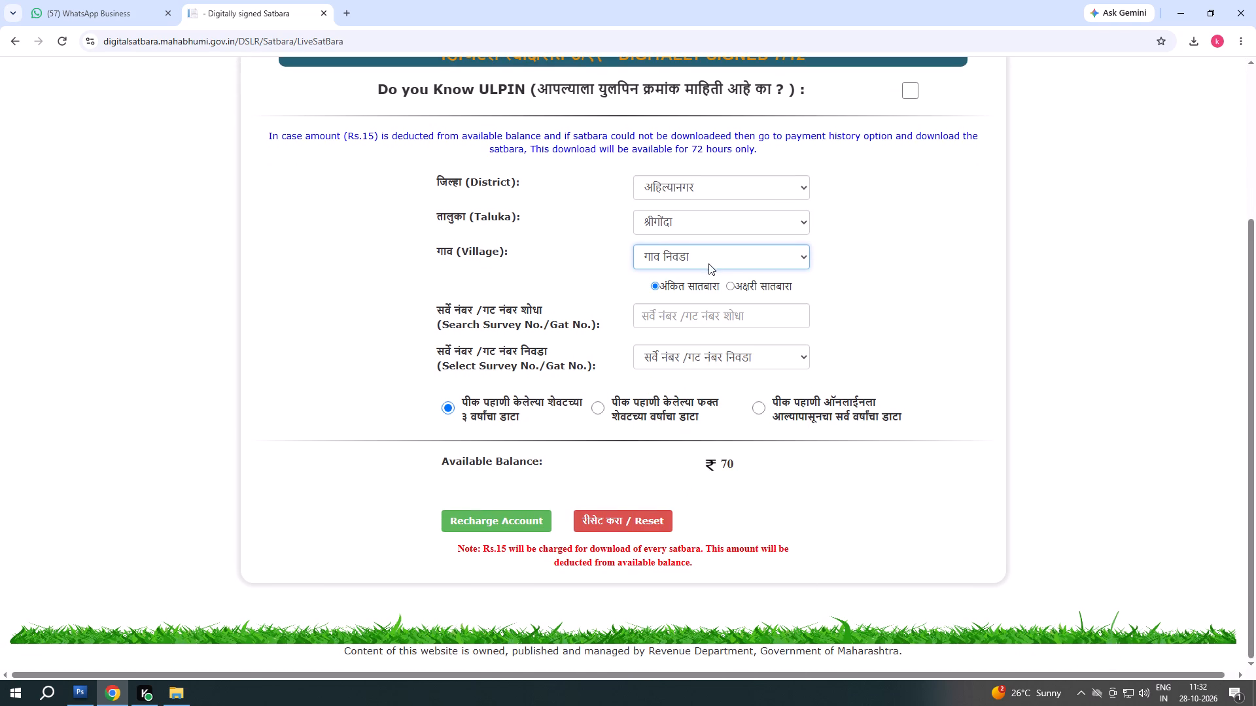
{"action": "left_click", "coordinate": [707, 254]}
{"action": "scroll", "coordinate": [705, 361], "scroll_direction": "up", "scroll_amount": 20}
{"action": "scroll", "coordinate": [705, 361], "scroll_direction": "up", "scroll_amount": 7}
{"action": "left_click", "coordinate": [712, 460]}
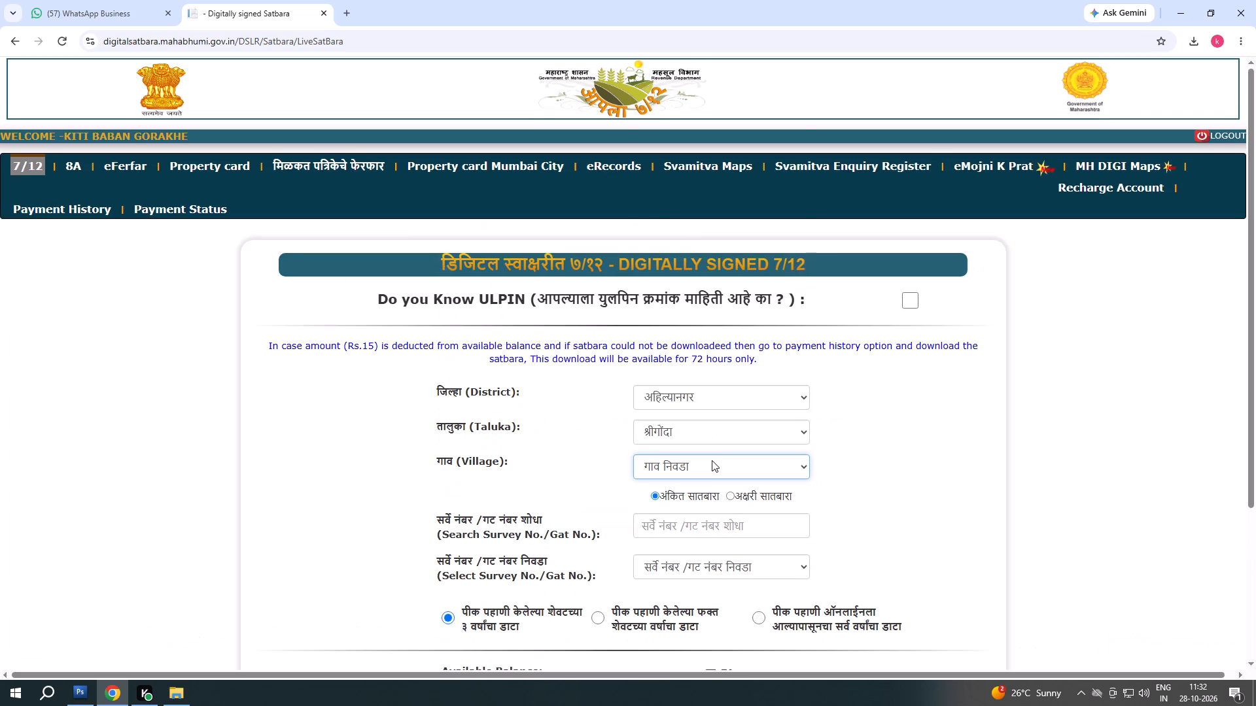
{"action": "scroll", "coordinate": [719, 156], "scroll_direction": "down", "scroll_amount": 20}
{"action": "scroll", "coordinate": [719, 156], "scroll_direction": "down", "scroll_amount": 2}
{"action": "left_click", "coordinate": [683, 102]}
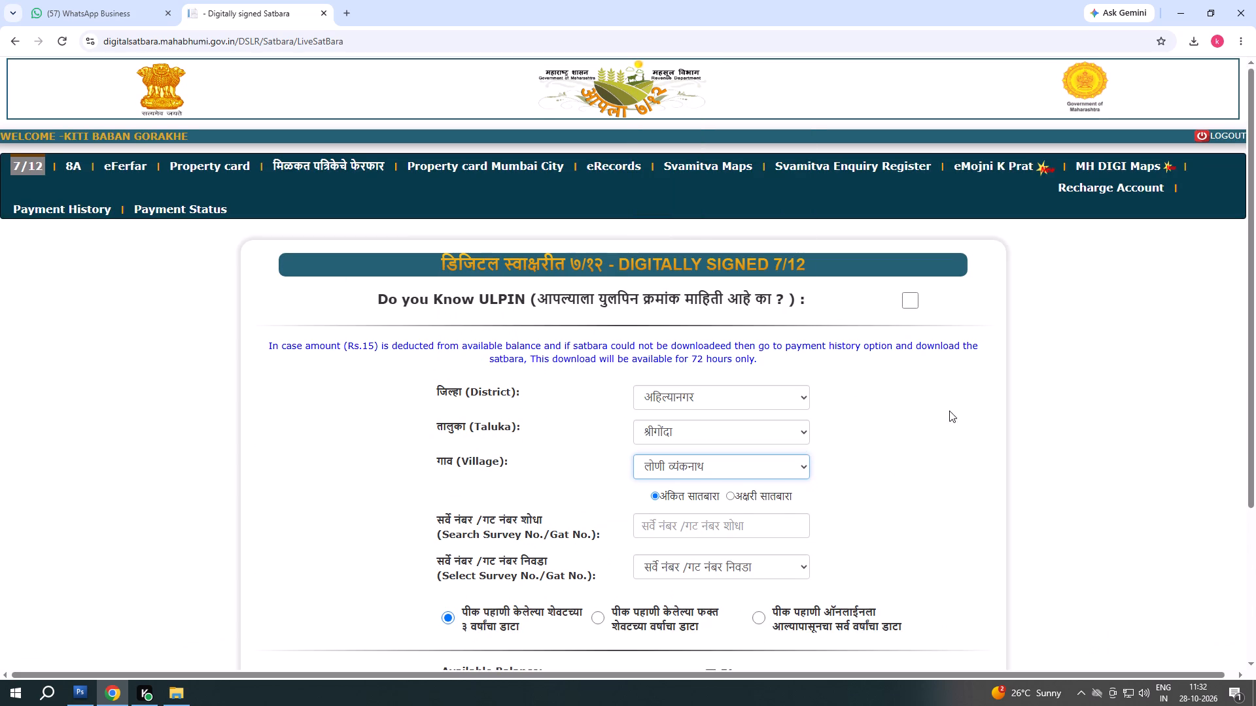
{"action": "left_click", "coordinate": [949, 411]}
Enter 228 as the survey/gat number to search for in the 7/12 form.
{"action": "left_click", "coordinate": [776, 512]}
{"action": "left_click", "coordinate": [772, 531]}
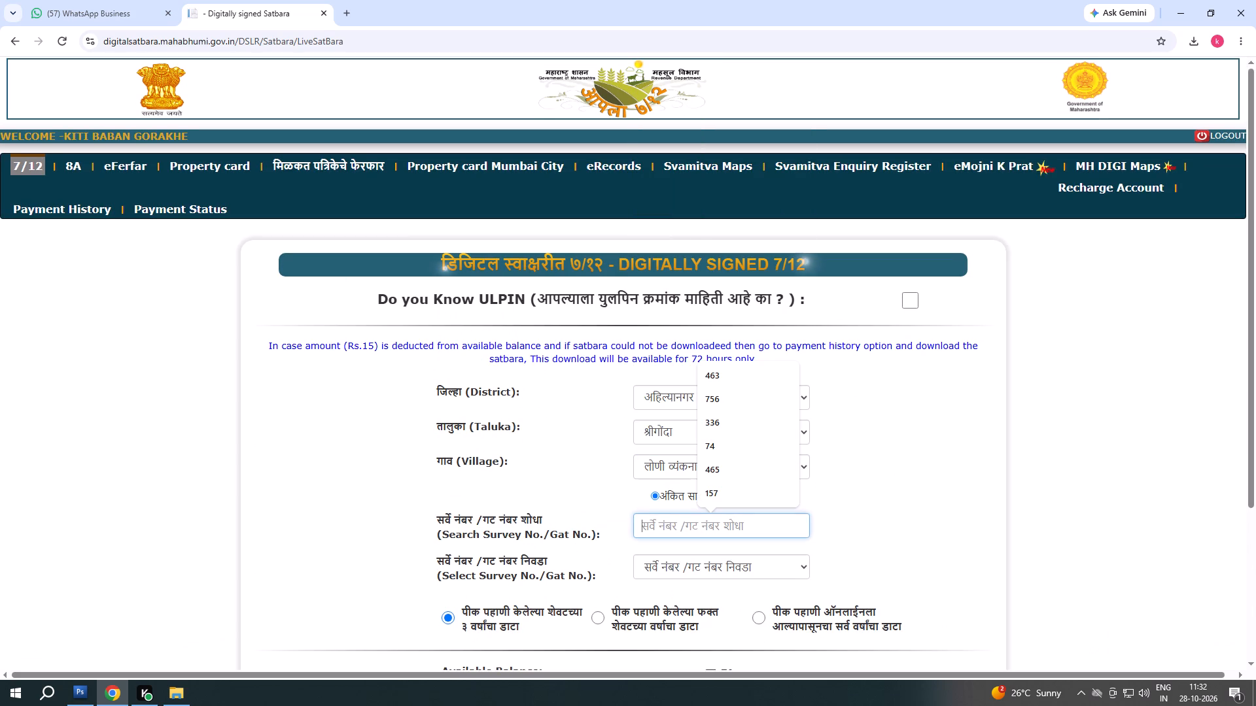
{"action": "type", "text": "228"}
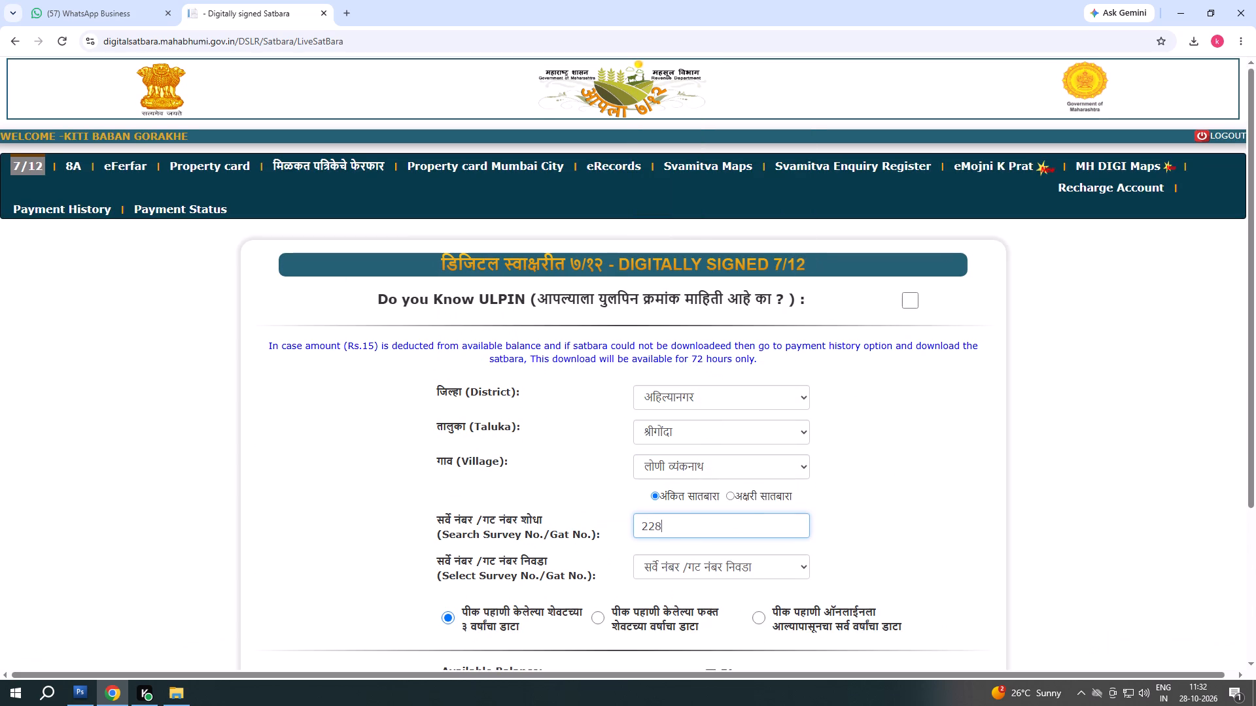
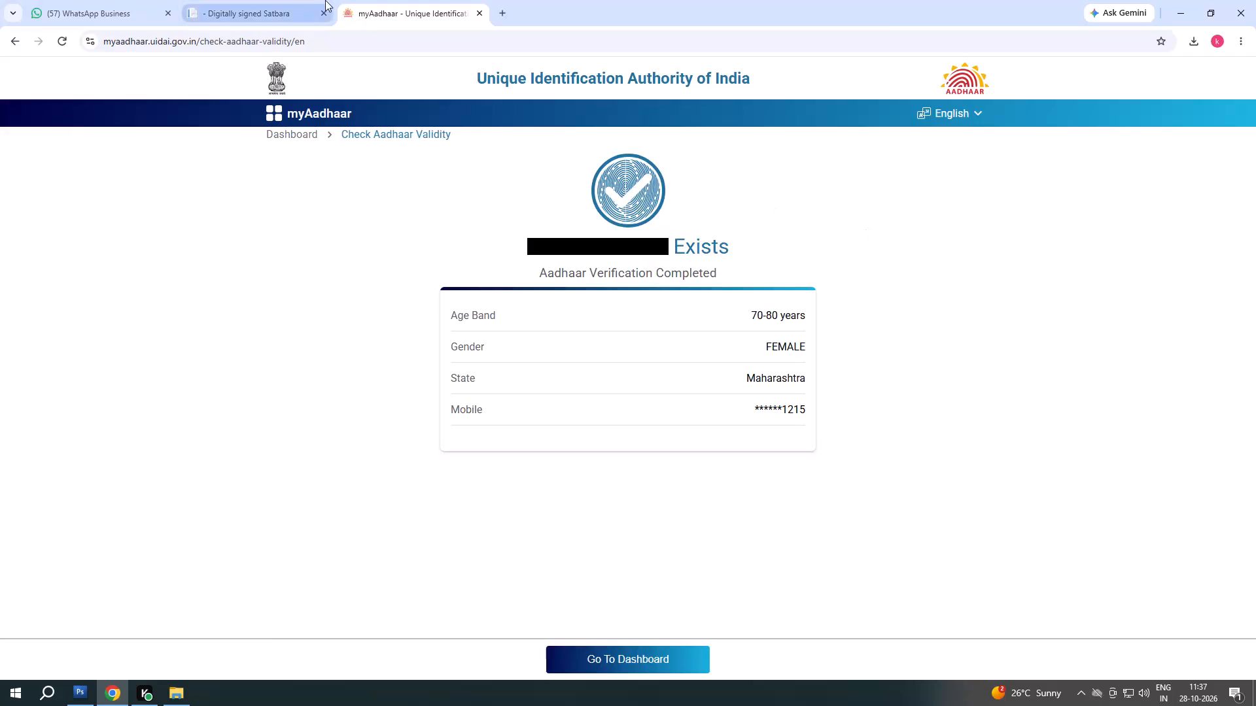
{"action": "left_click", "coordinate": [298, 0]}
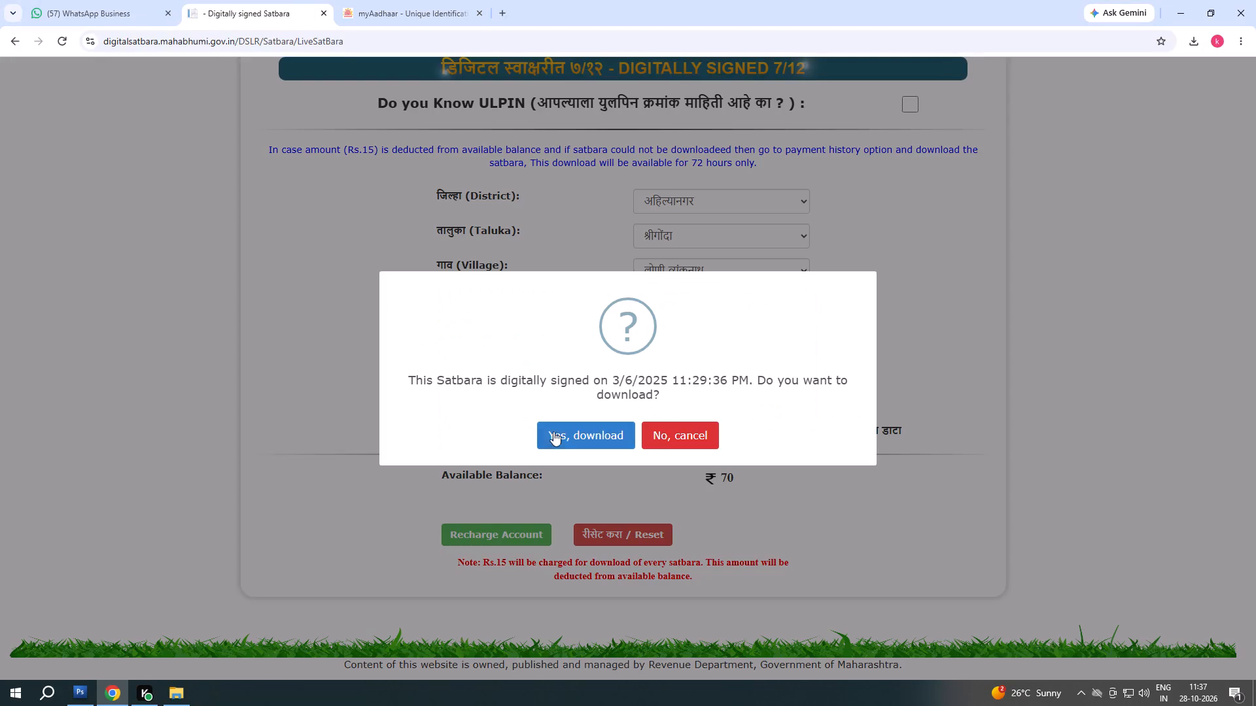
{"action": "left_click", "coordinate": [570, 437]}
{"action": "left_click", "coordinate": [782, 539]}
{"action": "left_click", "coordinate": [588, 452]}
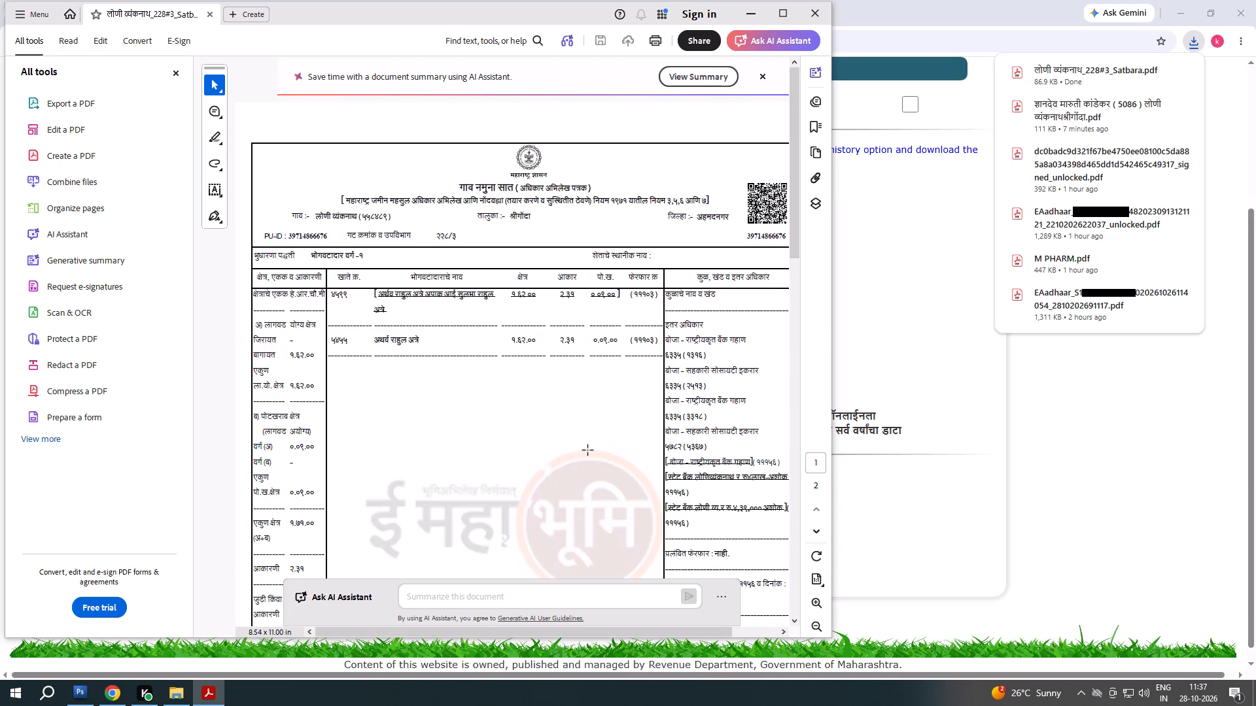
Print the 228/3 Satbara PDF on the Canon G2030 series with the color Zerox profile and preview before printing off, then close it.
{"action": "left_click", "coordinate": [664, 43]}
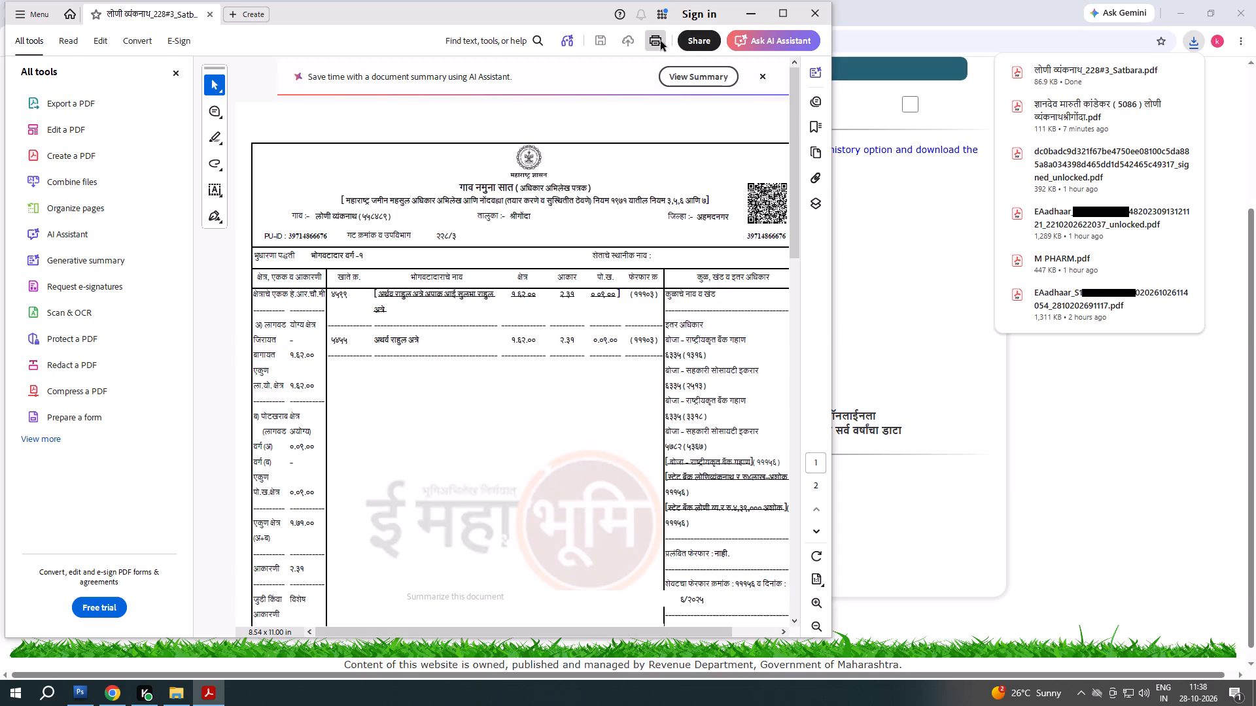
{"action": "left_click", "coordinate": [398, 180]}
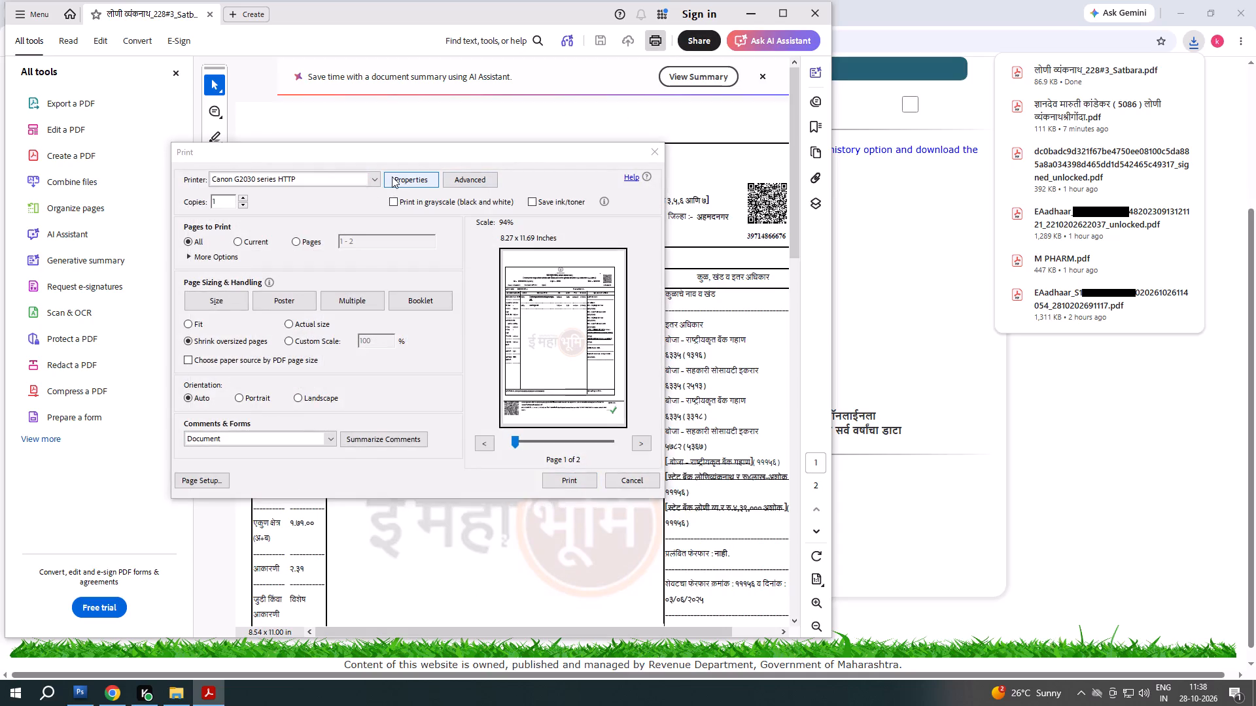
{"action": "left_click", "coordinate": [381, 210]}
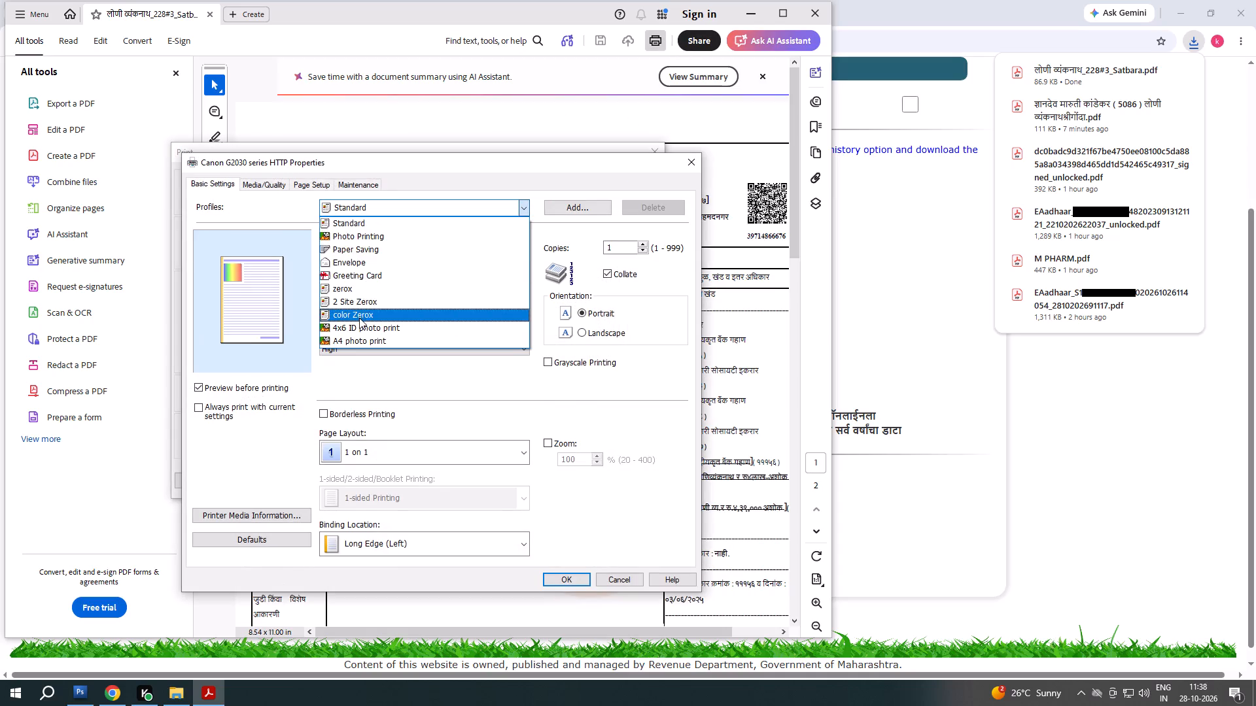
{"action": "left_click", "coordinate": [358, 318]}
{"action": "left_click", "coordinate": [253, 390]}
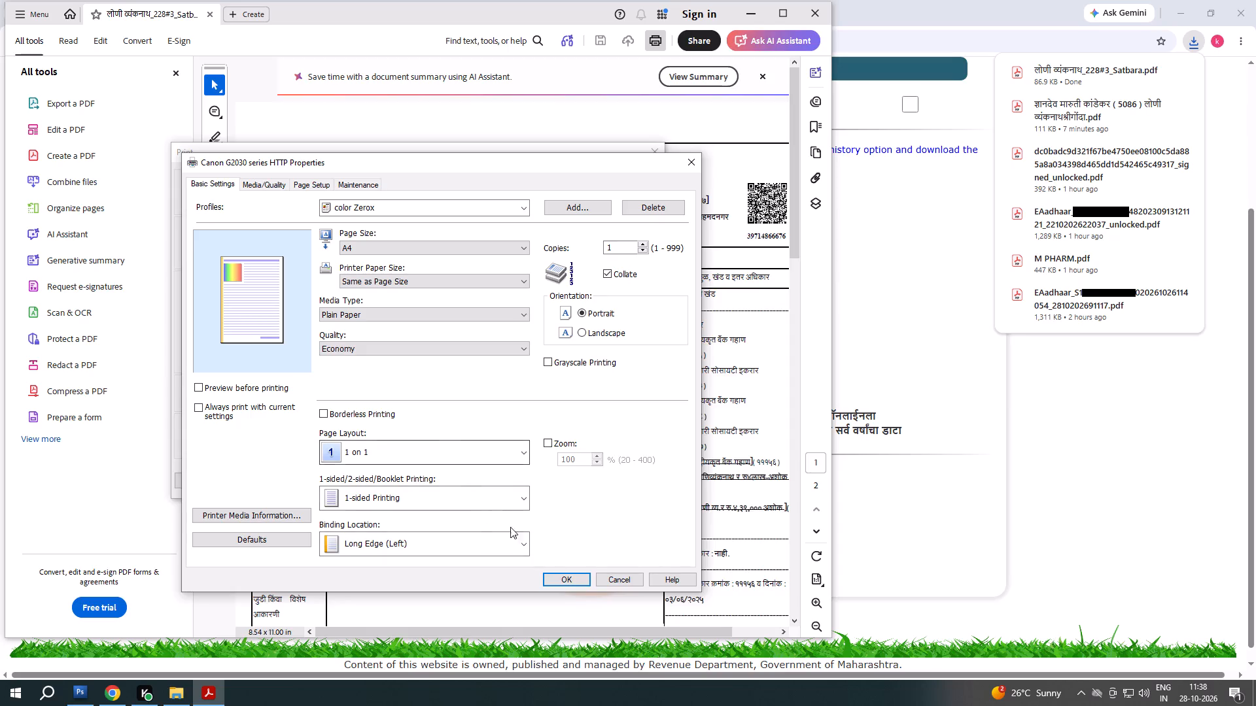
{"action": "left_click", "coordinate": [550, 591]}
{"action": "left_click", "coordinate": [555, 585]}
{"action": "left_click", "coordinate": [573, 486]}
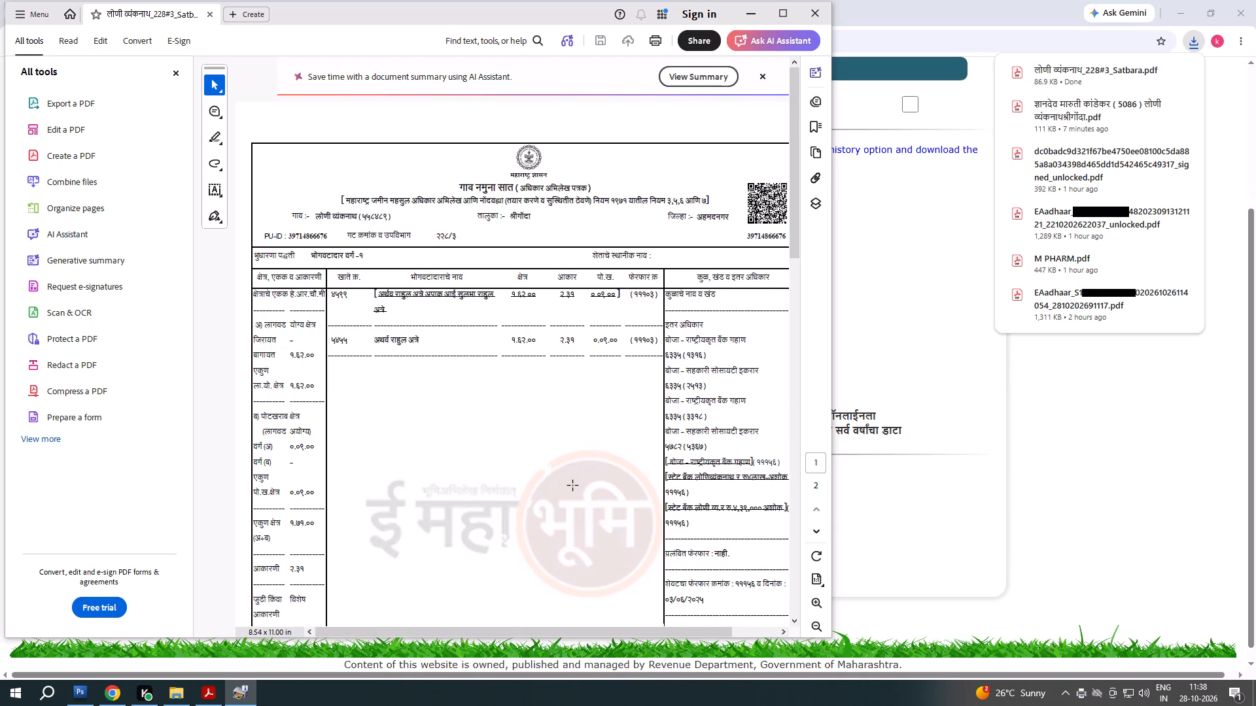
{"action": "left_click", "coordinate": [812, 22]}
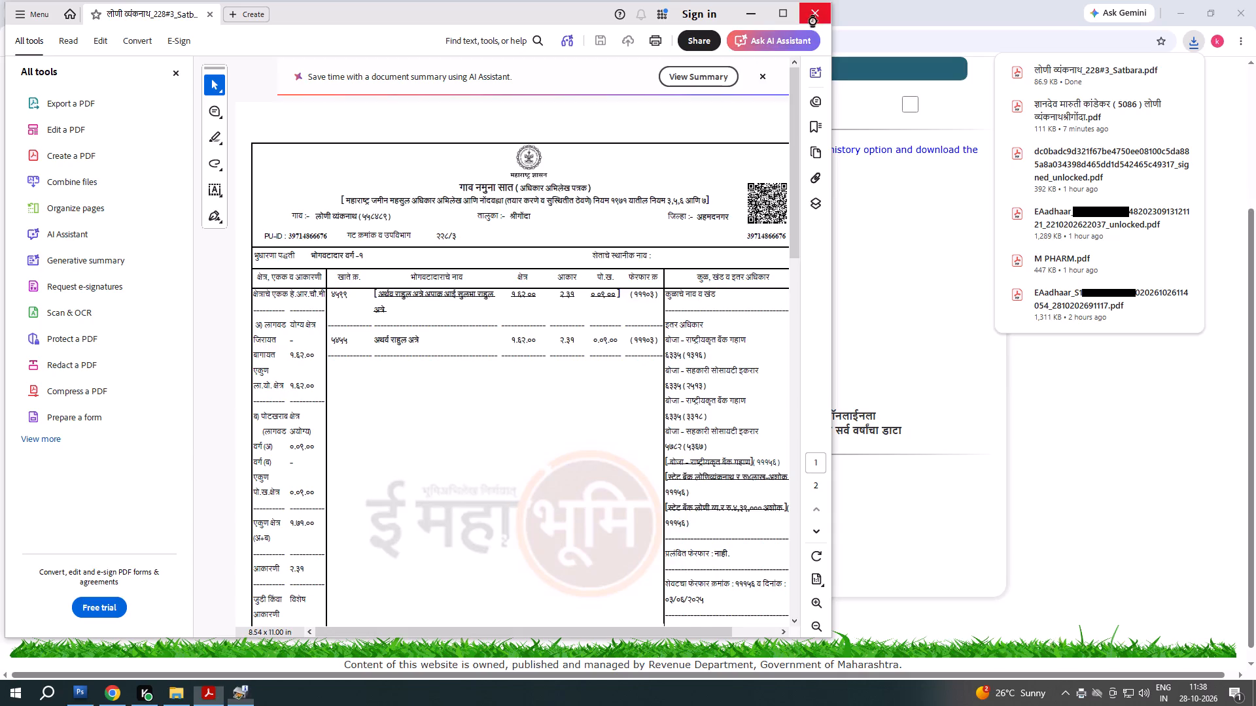
Set the digitally signed 7/12 form to district अहिल्यानगर, taluka श्रीगोंदा and village लोणी व्यंकनाथ.
{"action": "left_click", "coordinate": [1045, 495]}
{"action": "scroll", "coordinate": [930, 195], "scroll_direction": "up", "scroll_amount": 5}
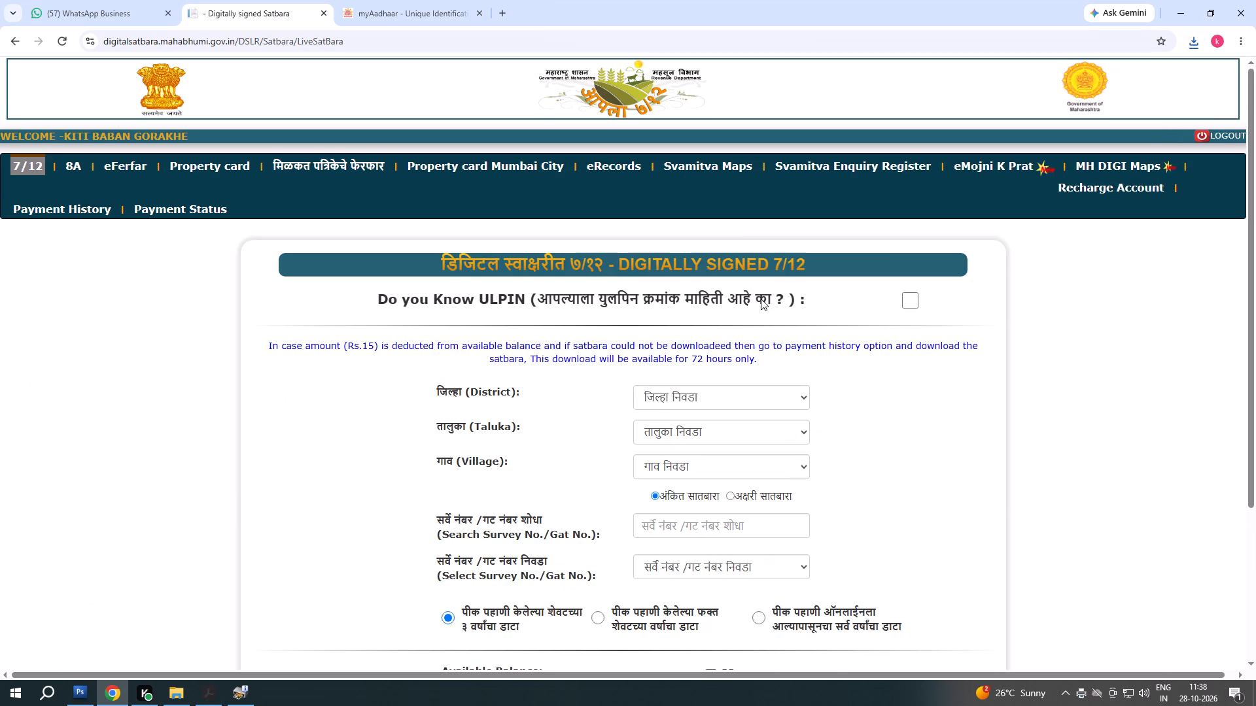
{"action": "left_click", "coordinate": [714, 393]}
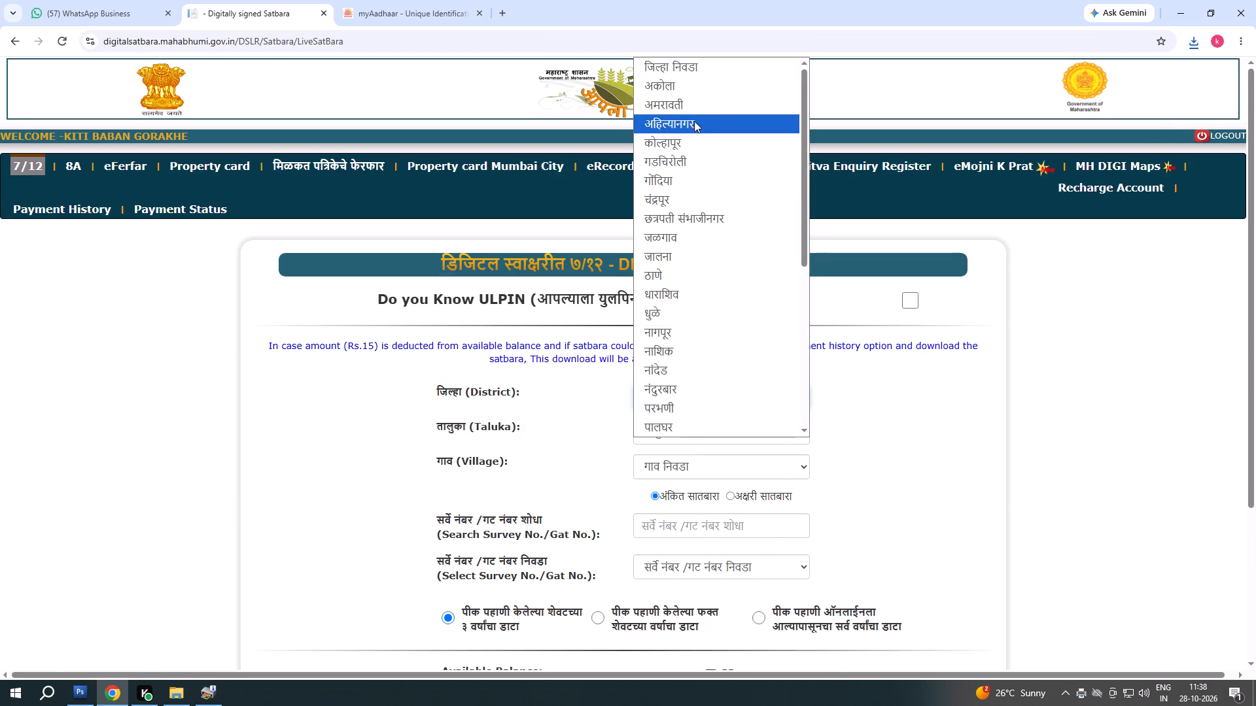
{"action": "left_click", "coordinate": [694, 123]}
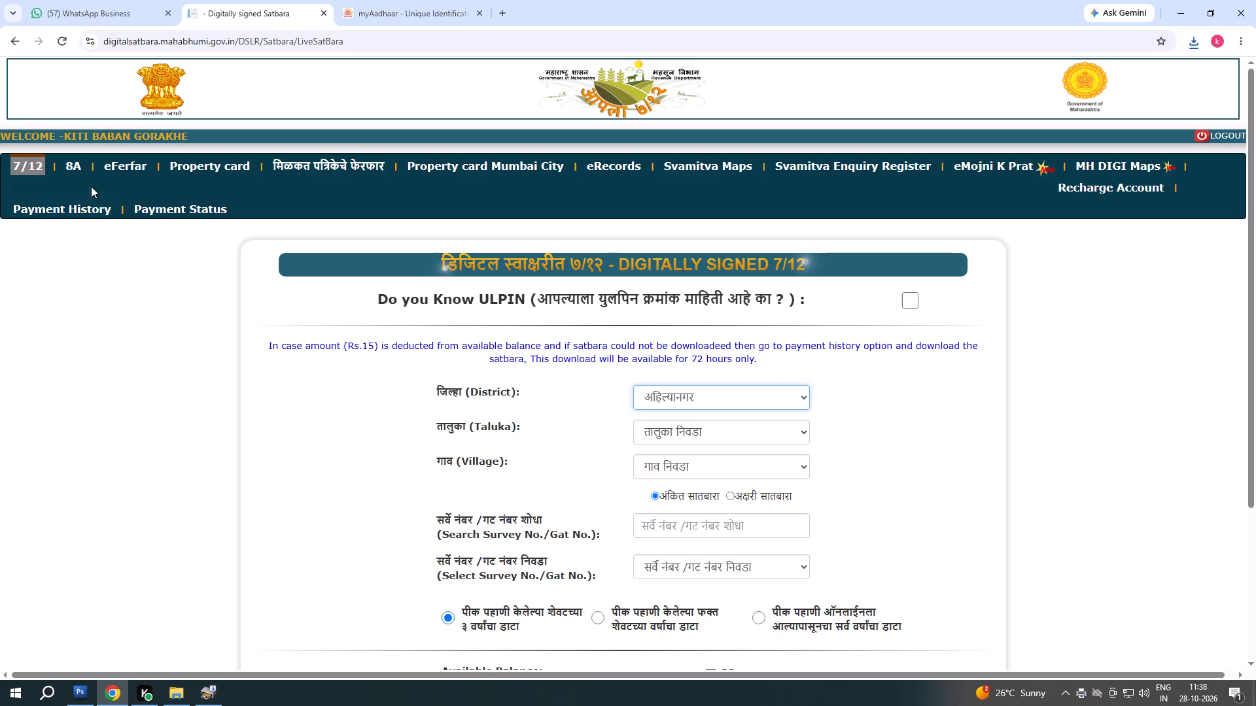
{"action": "left_click", "coordinate": [691, 427]}
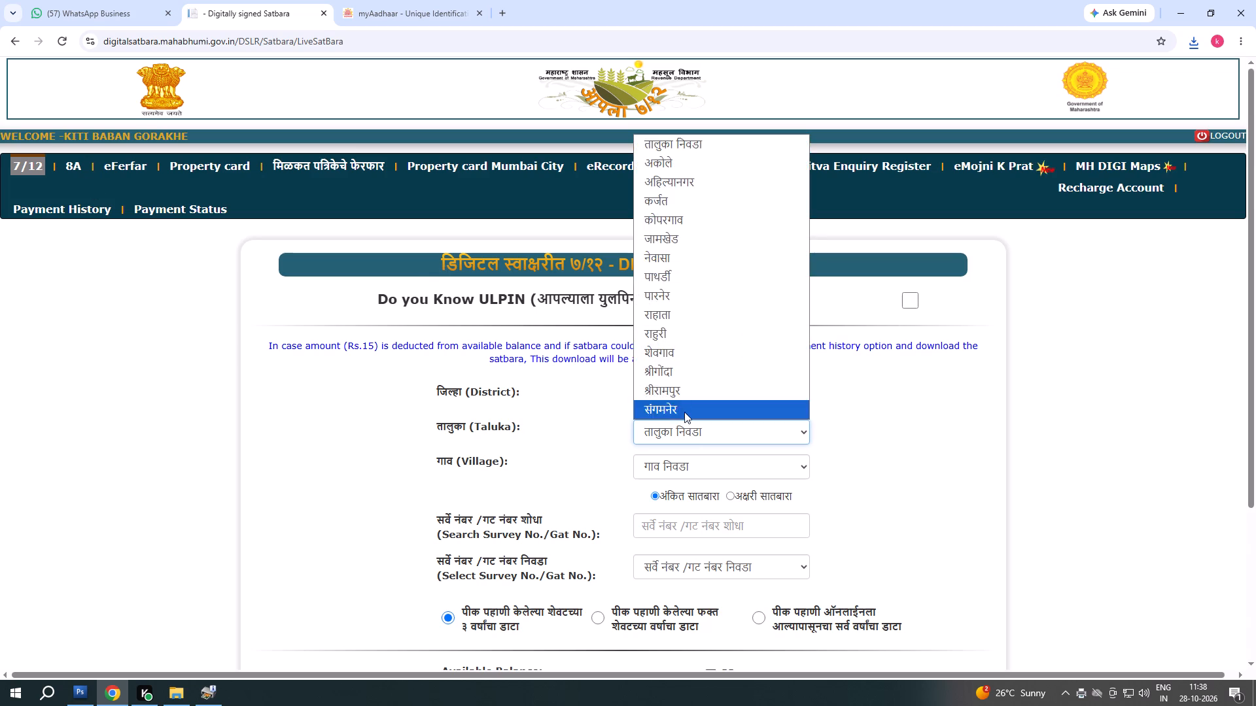
{"action": "left_click", "coordinate": [677, 371]}
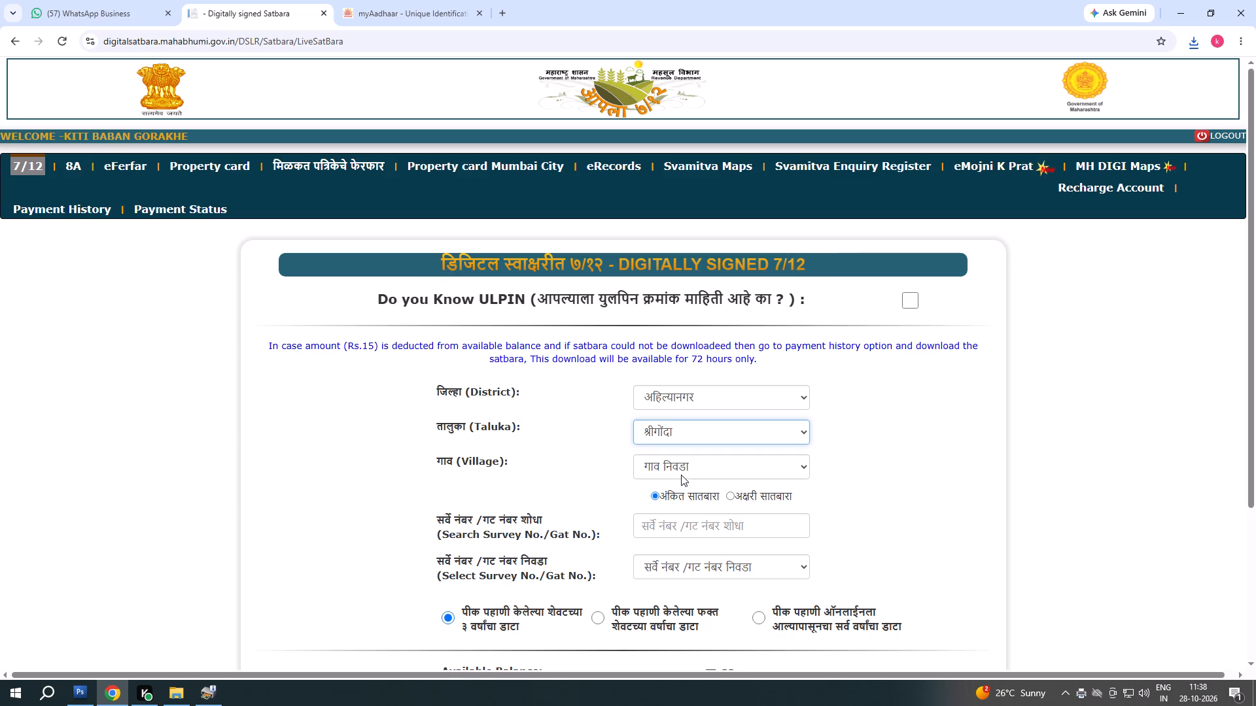
{"action": "left_click", "coordinate": [681, 474]}
{"action": "scroll", "coordinate": [691, 378], "scroll_direction": "down", "scroll_amount": 12}
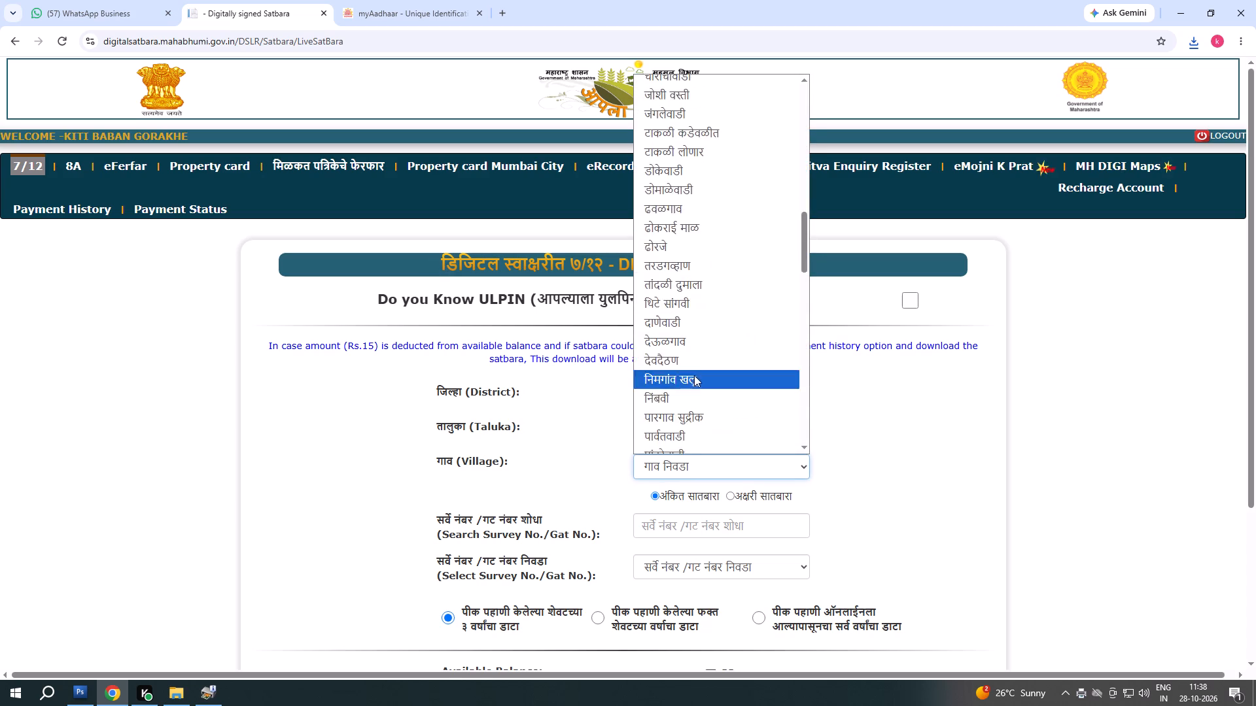
{"action": "scroll", "coordinate": [694, 375], "scroll_direction": "down", "scroll_amount": 1}
{"action": "scroll", "coordinate": [674, 176], "scroll_direction": "down", "scroll_amount": 9}
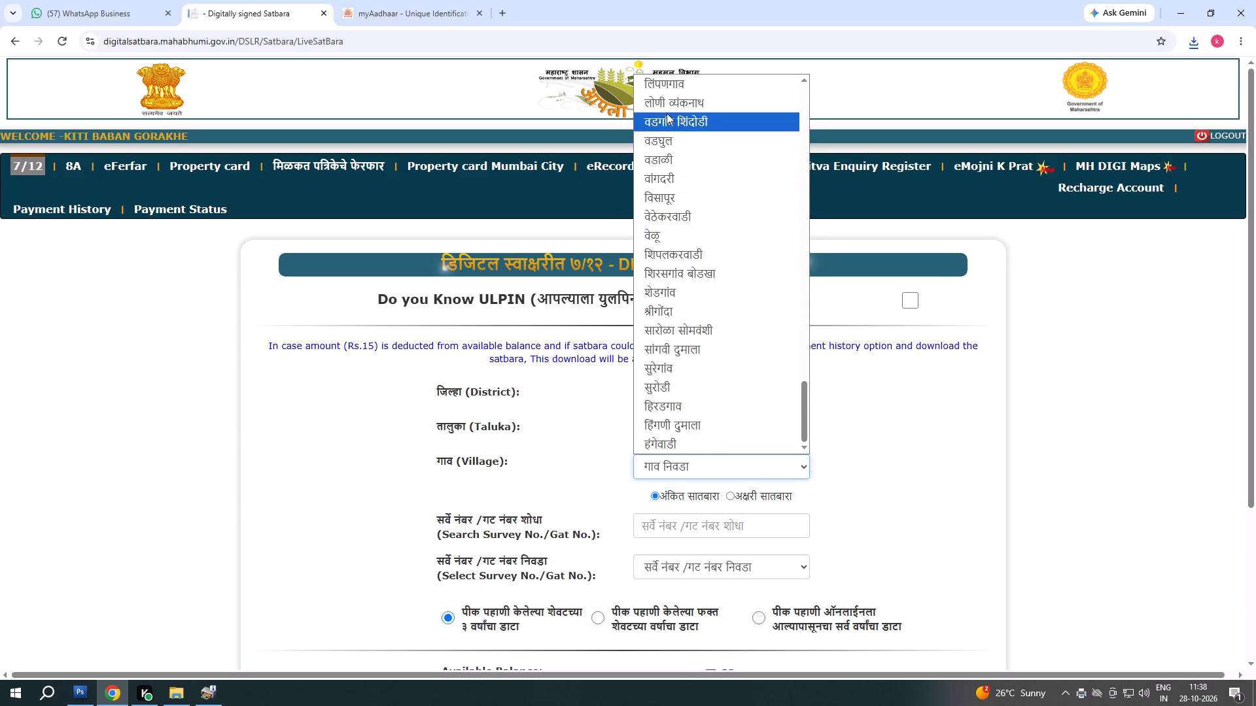
{"action": "left_click", "coordinate": [669, 106]}
{"action": "left_click", "coordinate": [863, 427]}
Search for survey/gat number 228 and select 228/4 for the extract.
{"action": "scroll", "coordinate": [771, 501], "scroll_direction": "down", "scroll_amount": 3}
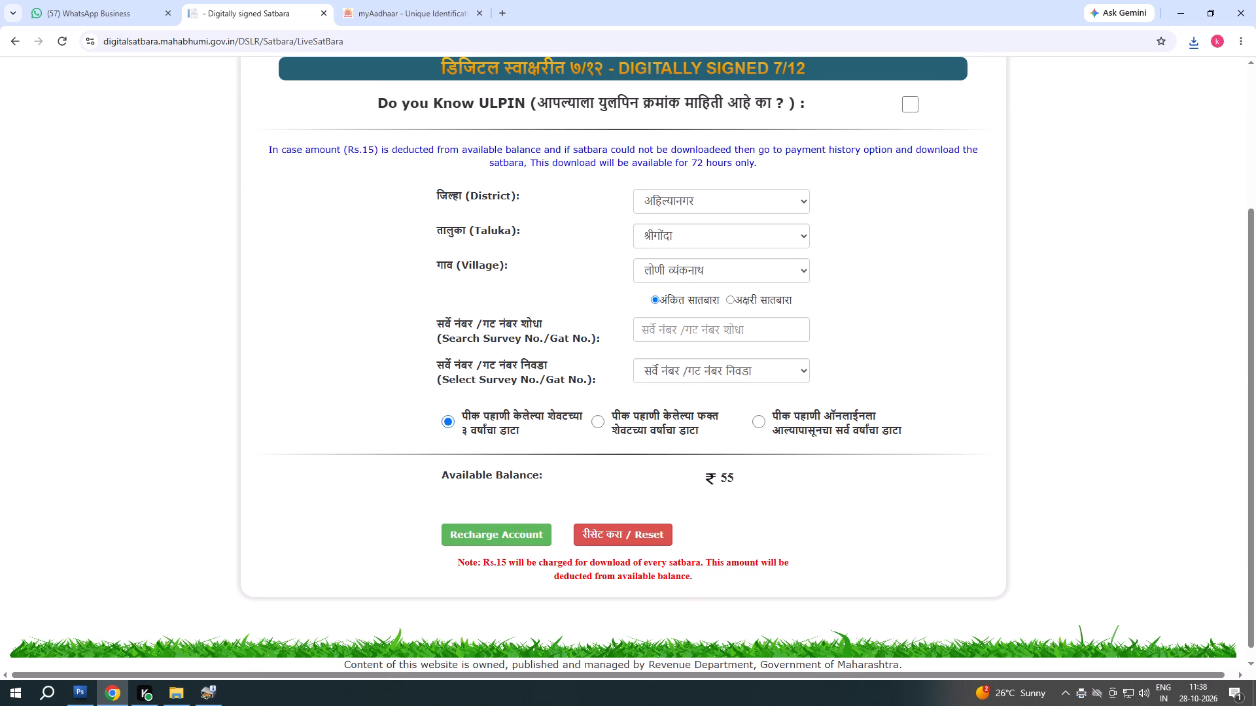
{"action": "left_click", "coordinate": [706, 334]}
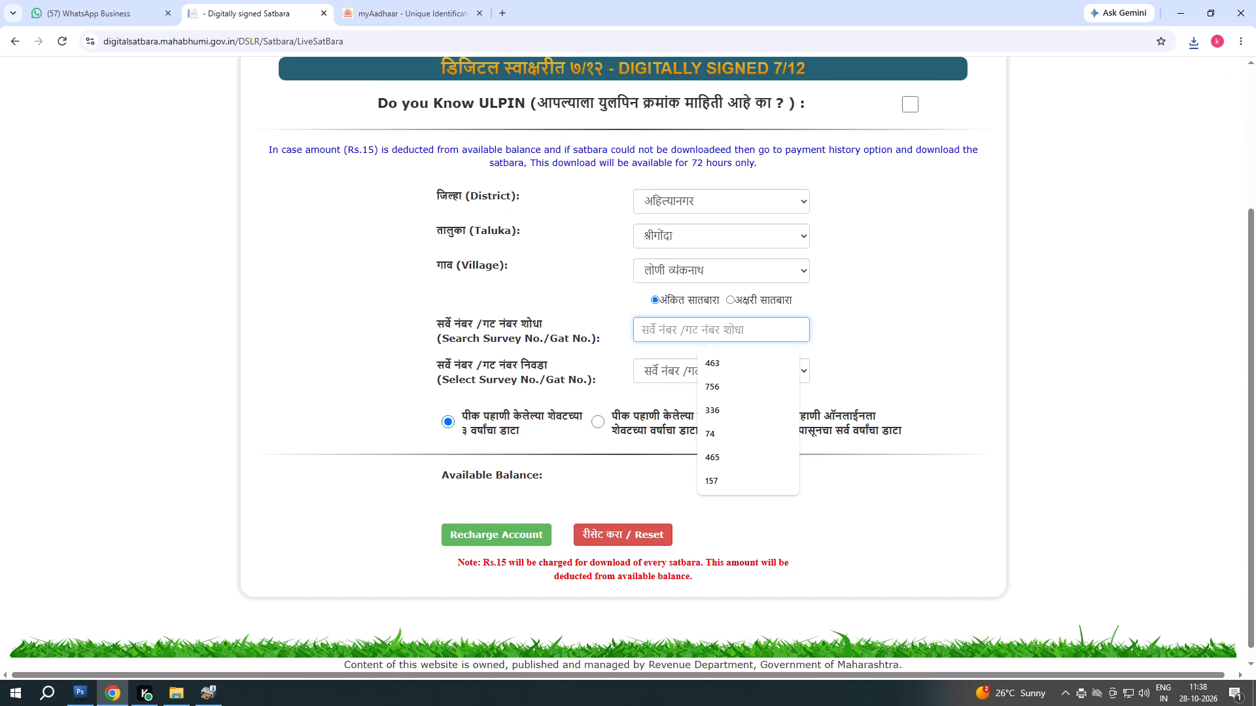
{"action": "type", "text": "228"}
{"action": "left_click", "coordinate": [929, 341]}
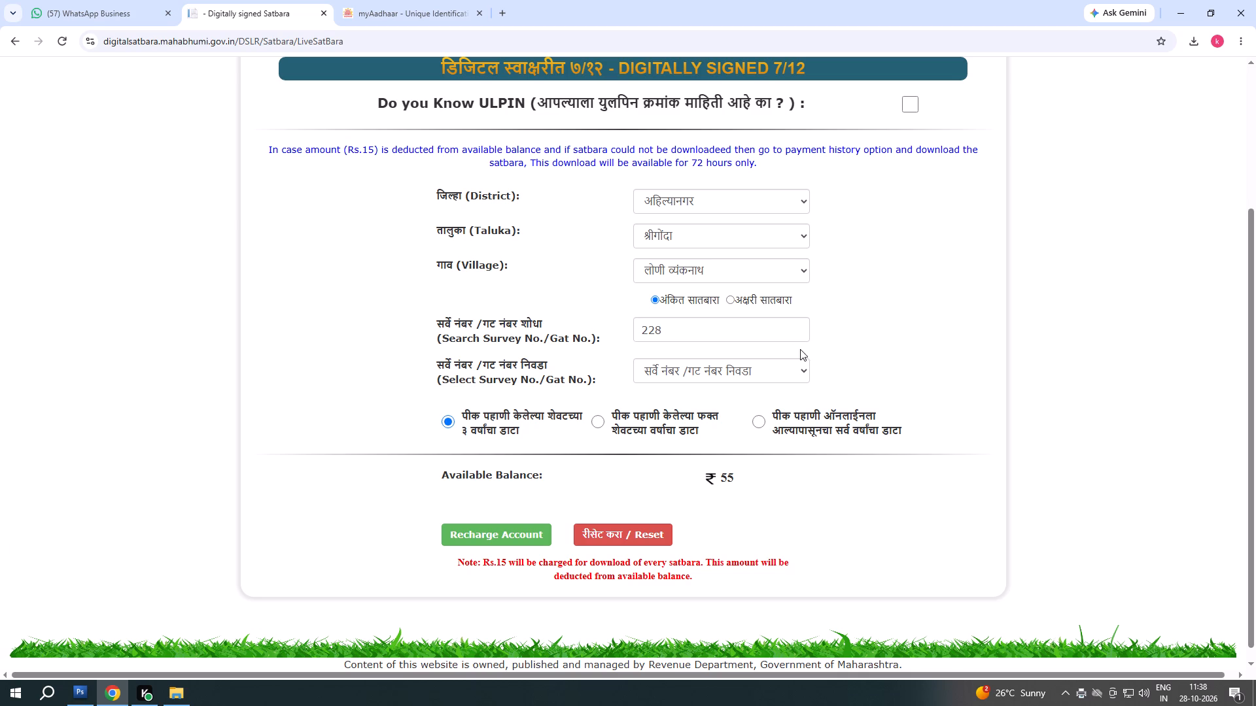
{"action": "left_click", "coordinate": [708, 370]}
{"action": "left_click", "coordinate": [686, 458]}
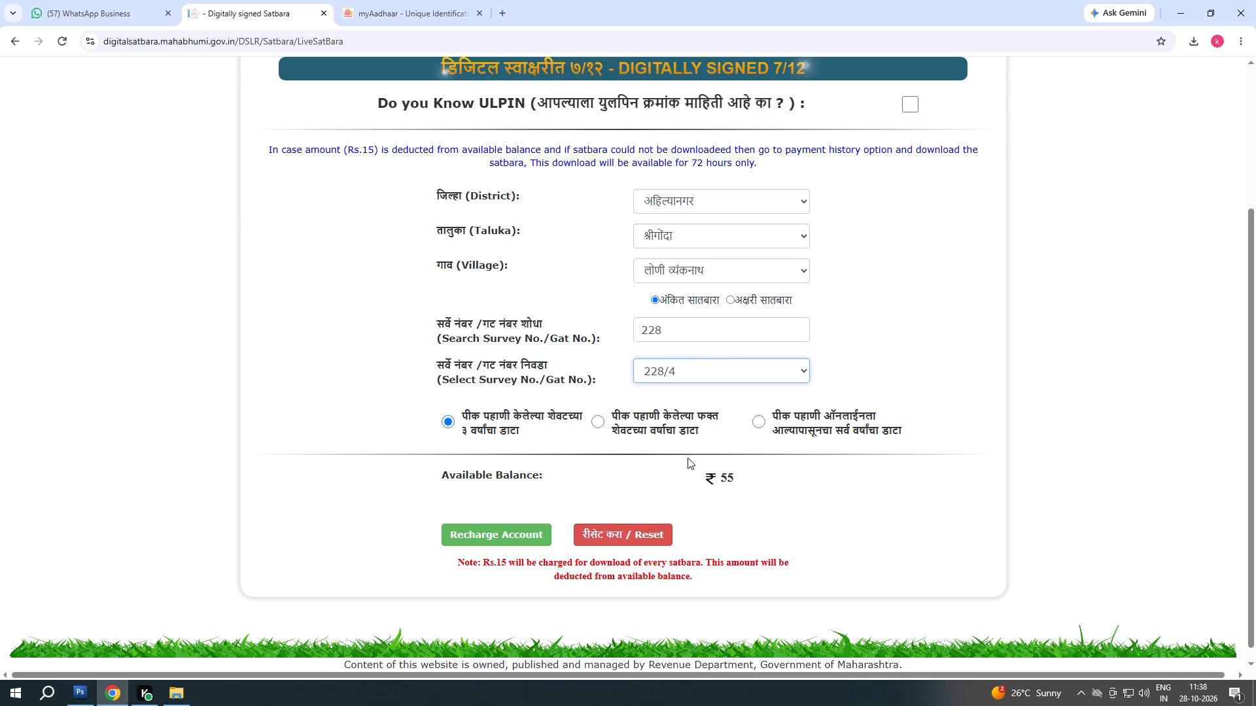
{"action": "left_click", "coordinate": [991, 309]}
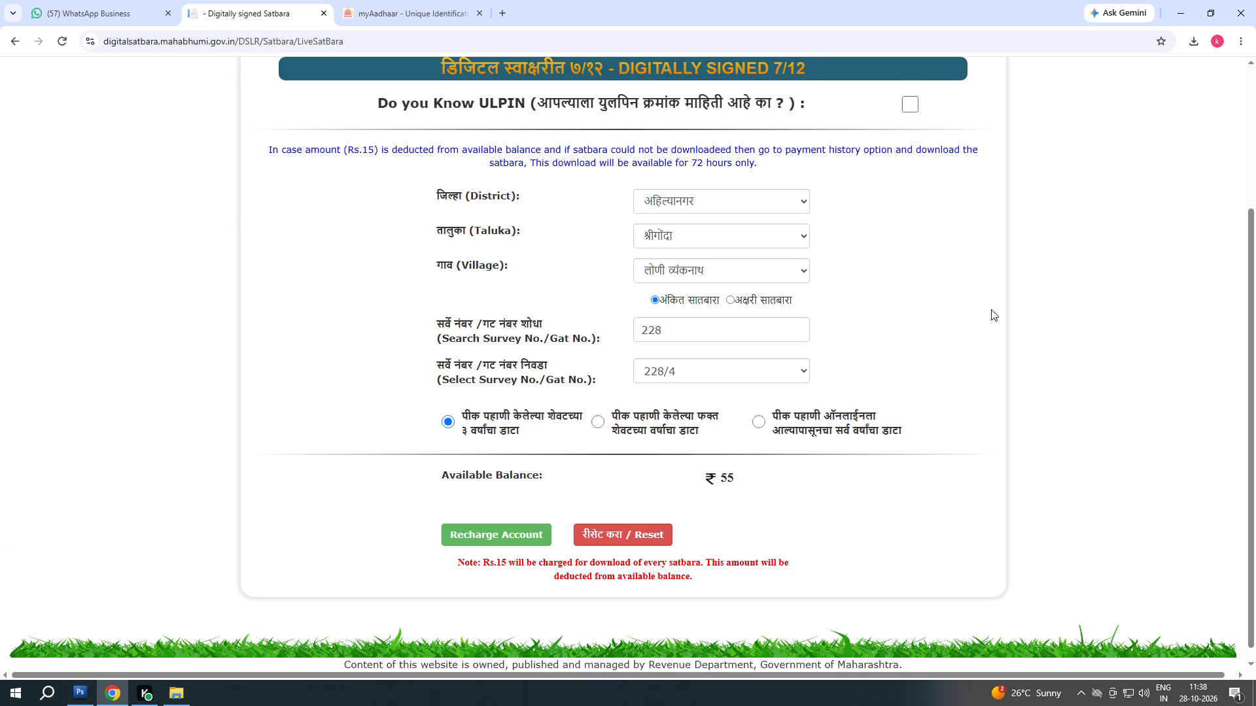
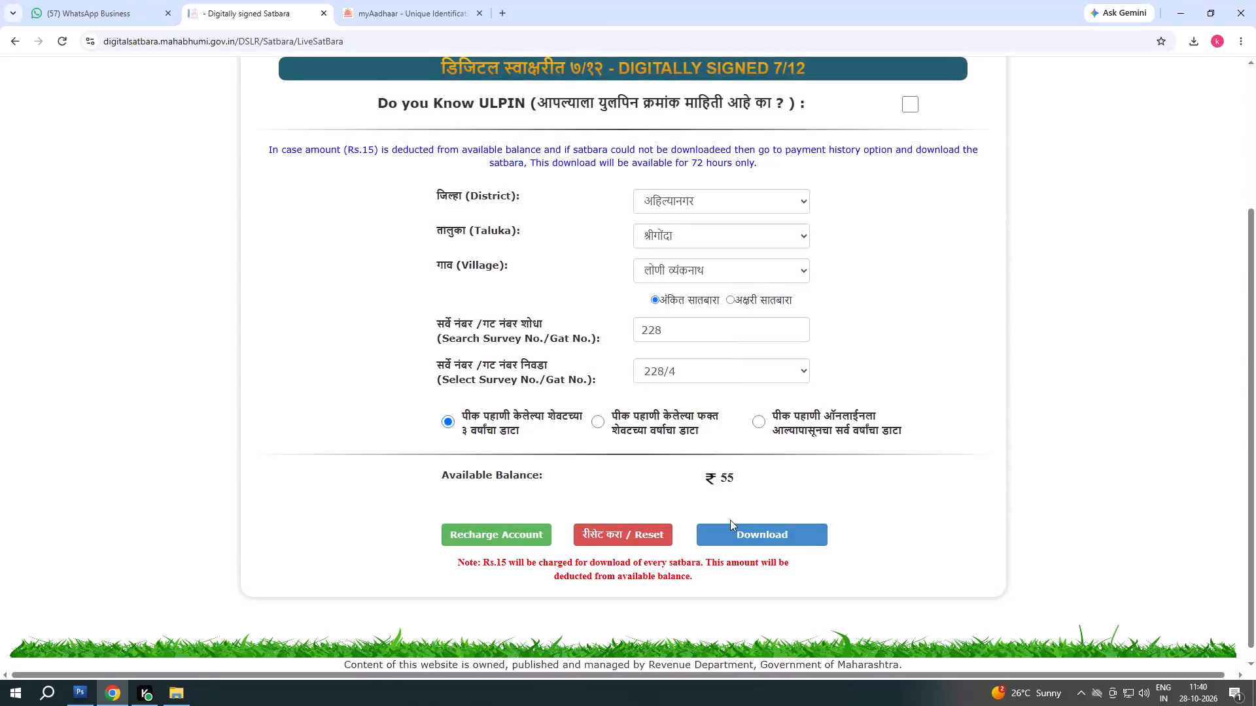
{"action": "left_click", "coordinate": [739, 538]}
{"action": "left_click", "coordinate": [601, 441]}
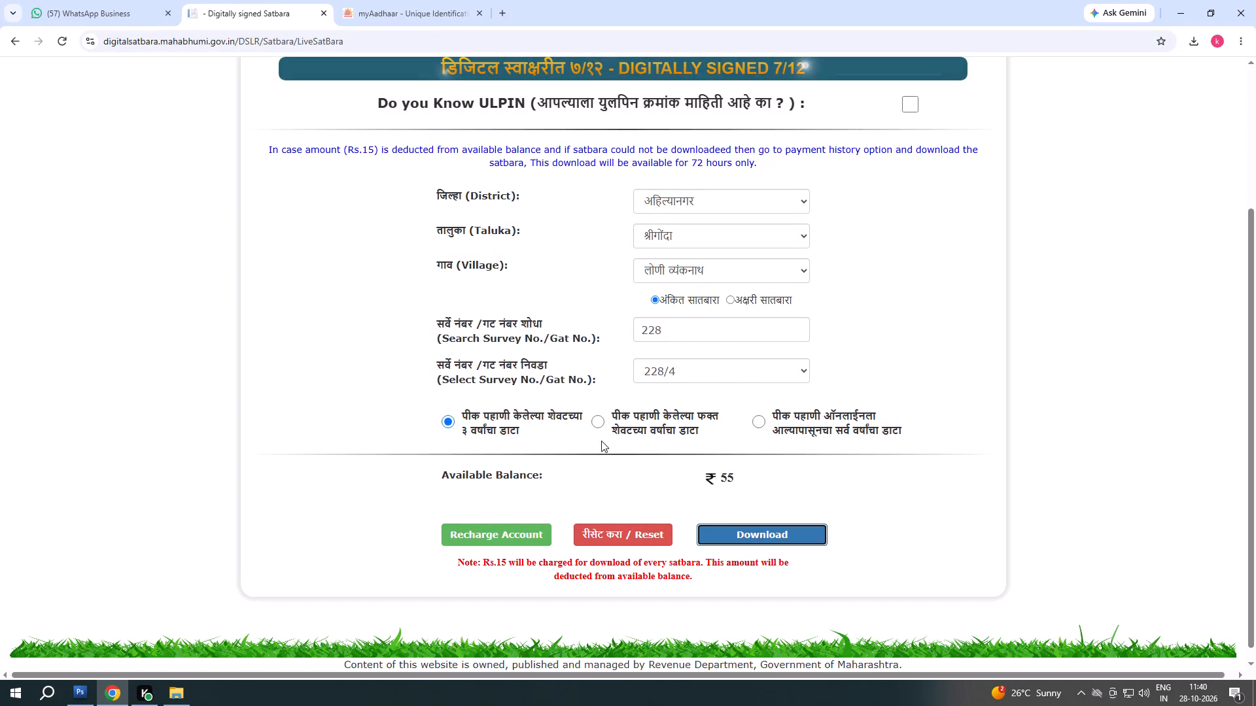
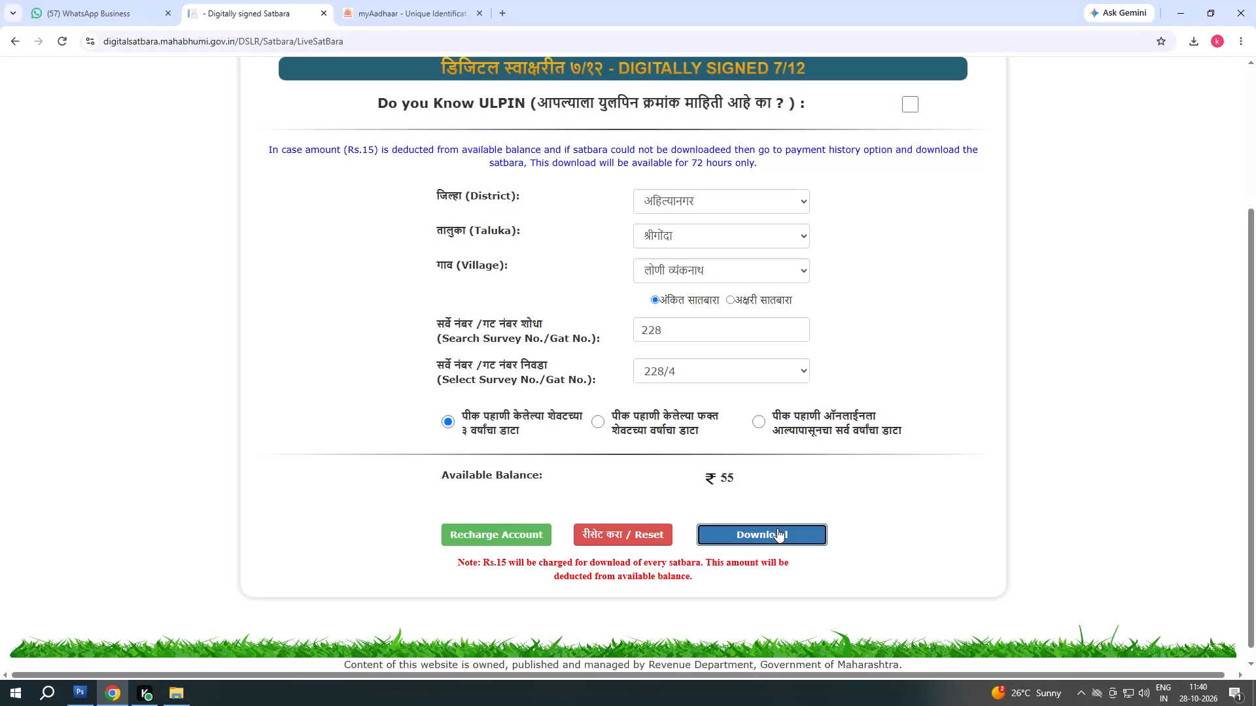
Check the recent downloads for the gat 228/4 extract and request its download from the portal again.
{"action": "left_click", "coordinate": [1142, 461]}
{"action": "left_click", "coordinate": [1198, 54]}
{"action": "left_click", "coordinate": [1195, 44]}
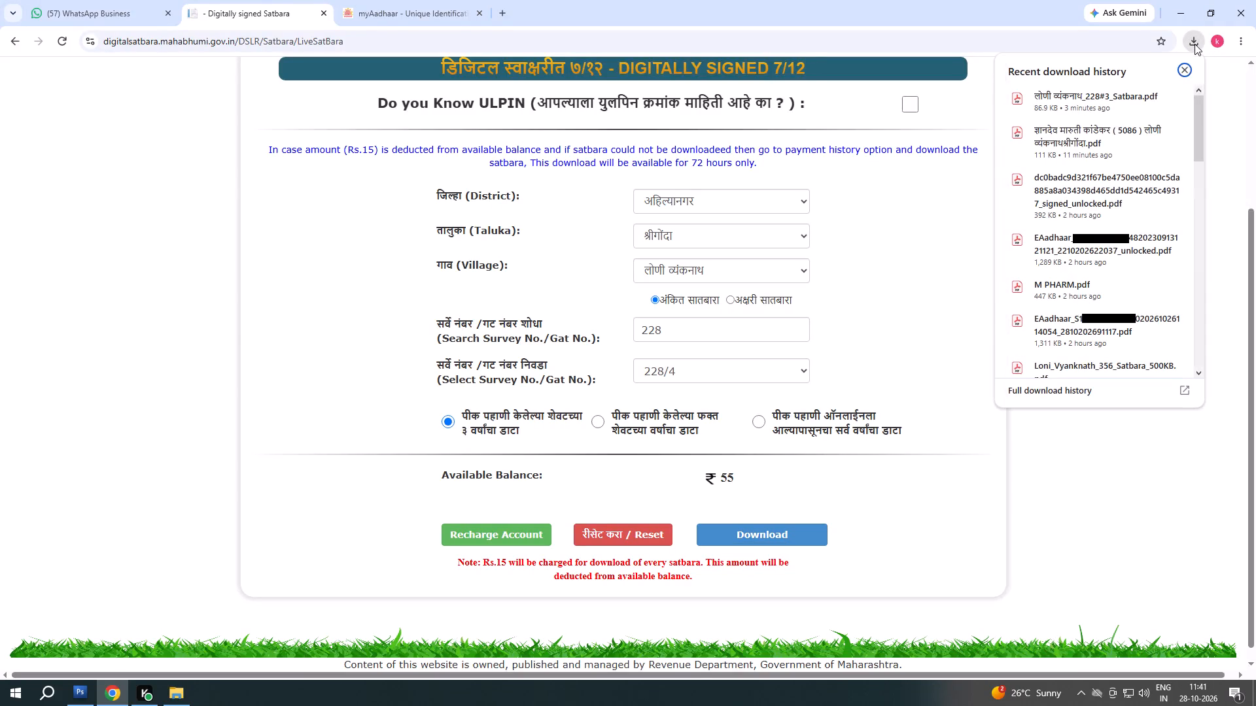
{"action": "left_click", "coordinate": [874, 555]}
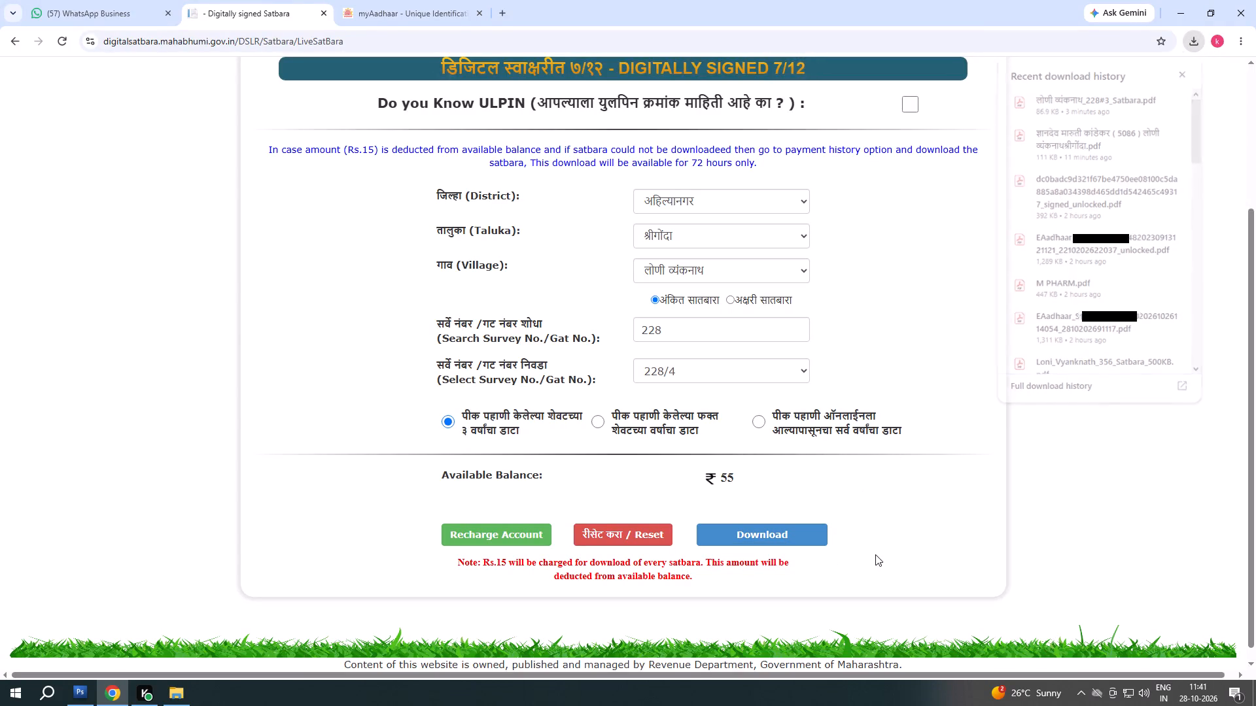
{"action": "left_click", "coordinate": [801, 541]}
{"action": "left_click", "coordinate": [593, 443]}
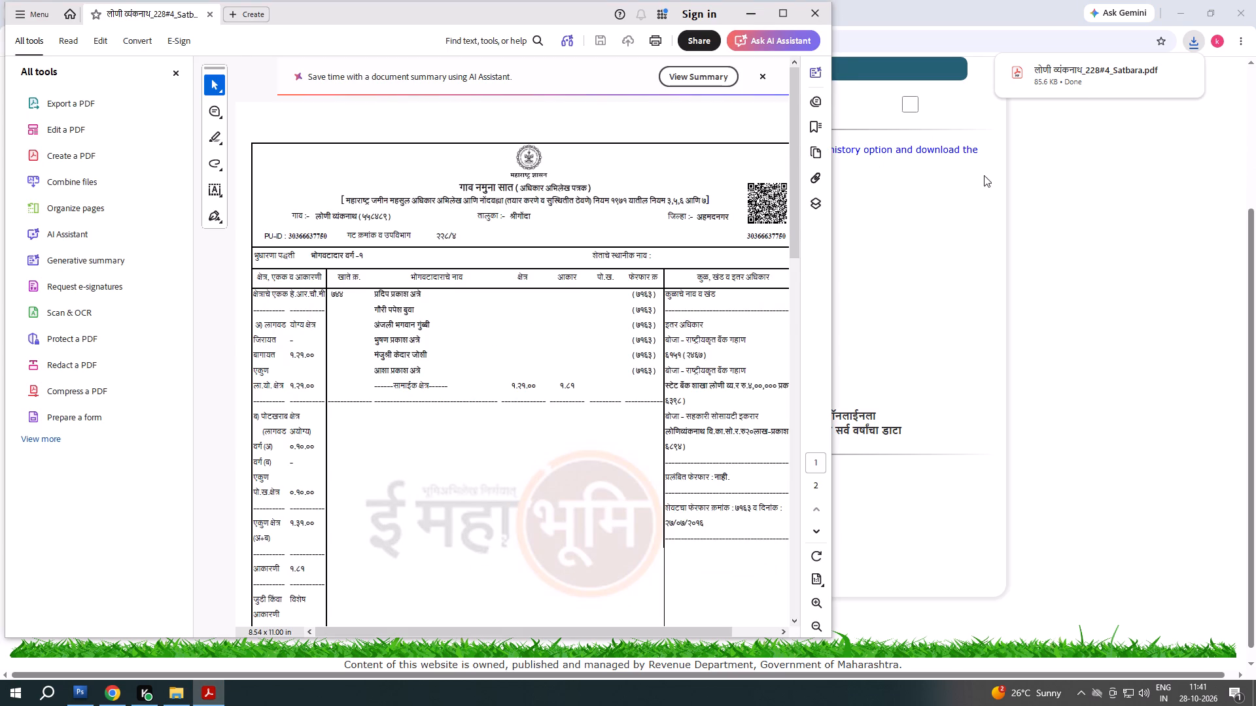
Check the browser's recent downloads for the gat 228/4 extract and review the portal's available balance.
{"action": "left_click", "coordinate": [1123, 184]}
{"action": "scroll", "coordinate": [1206, 110], "scroll_direction": "up", "scroll_amount": 3}
{"action": "left_click", "coordinate": [1189, 39]}
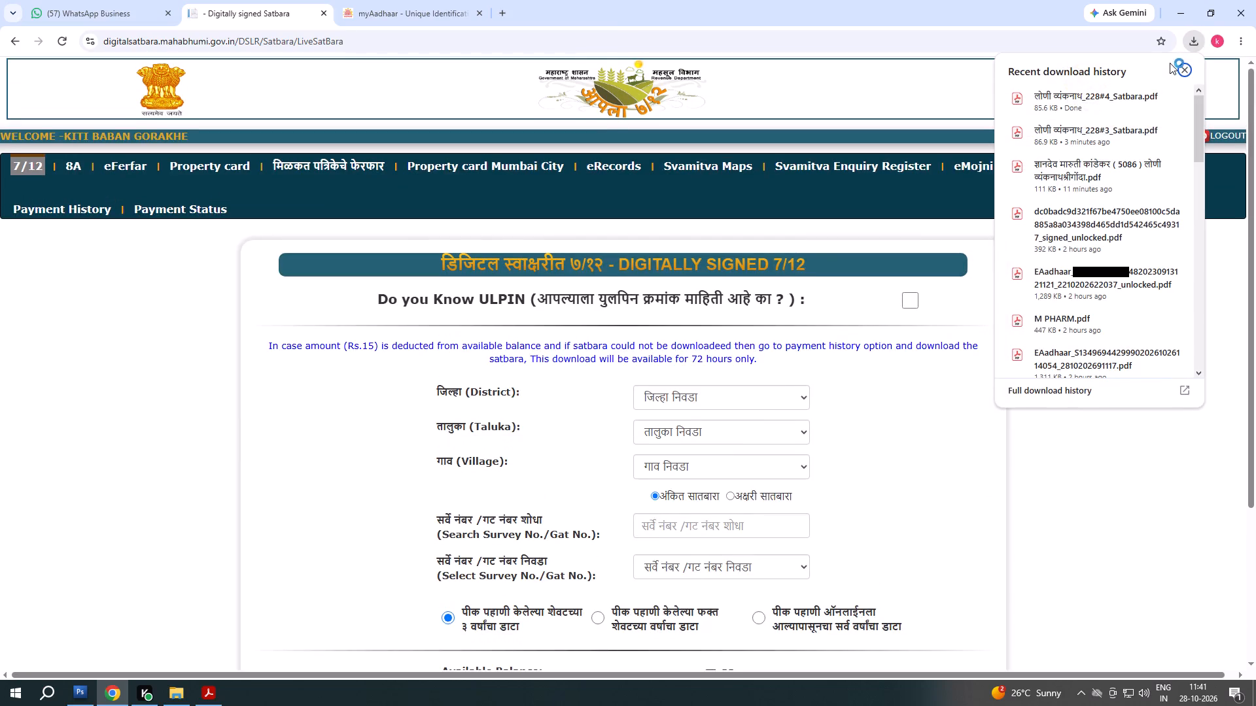
{"action": "left_click", "coordinate": [1105, 563]}
{"action": "scroll", "coordinate": [859, 465], "scroll_direction": "down", "scroll_amount": 6}
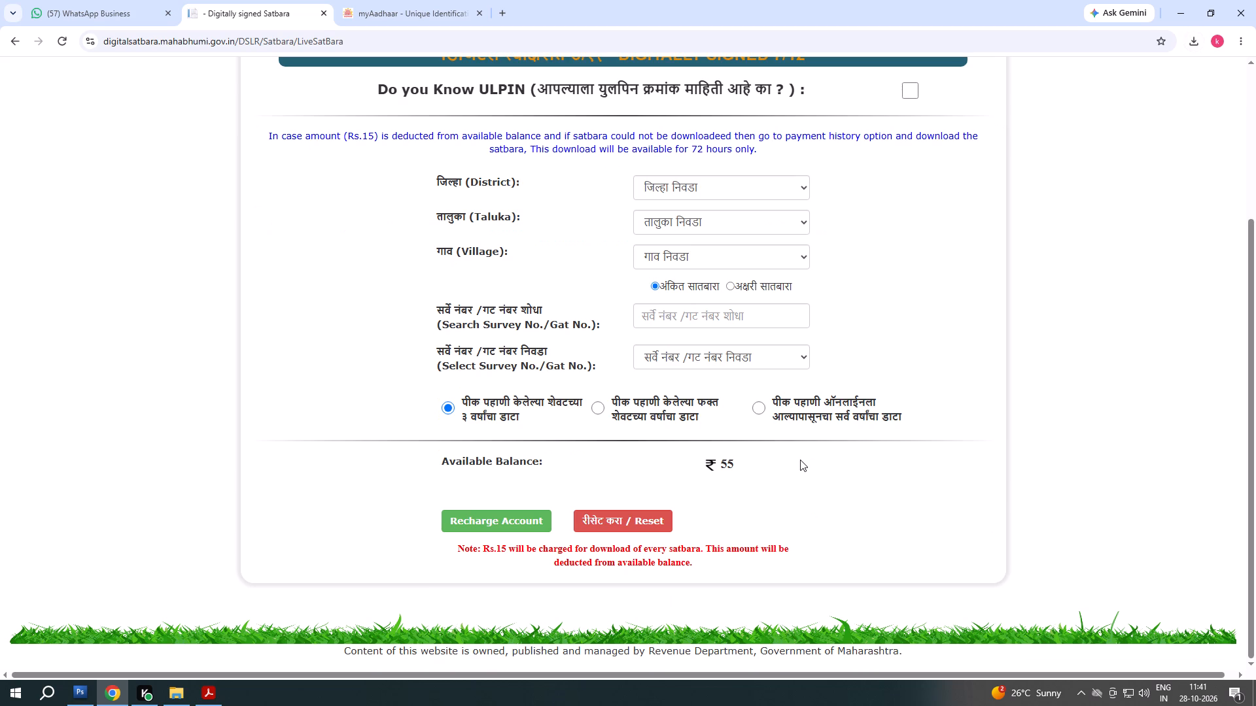
Print the gat 228/4 extract from Acrobat on the Canon G2030 using the color Zerox profile, with preview before printing turned off.
{"action": "left_click", "coordinate": [212, 705]}
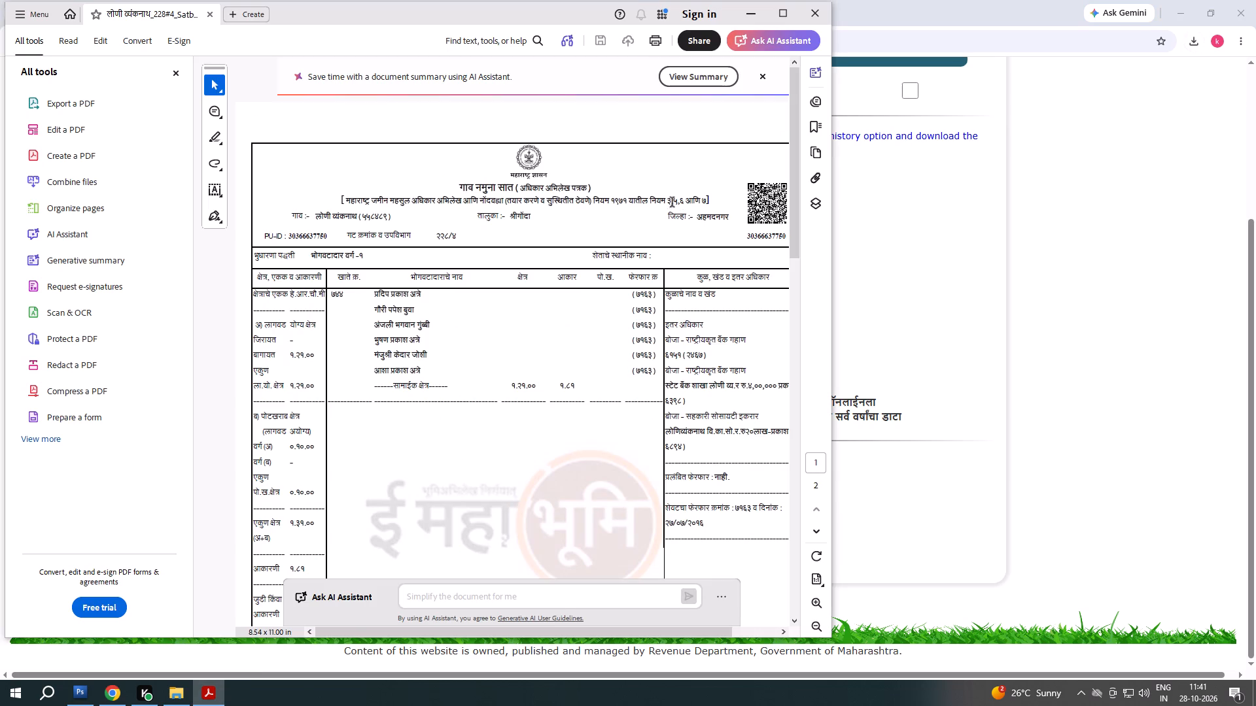
{"action": "left_click", "coordinate": [660, 39]}
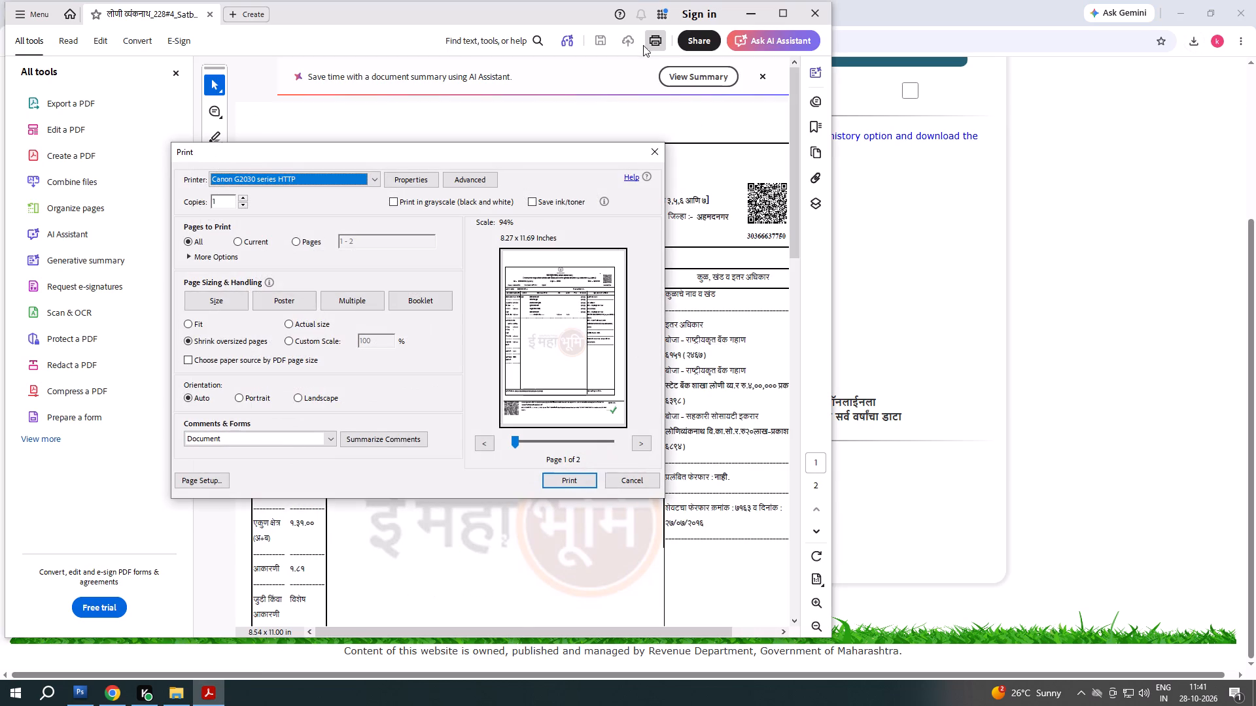
{"action": "left_click", "coordinate": [423, 184]}
{"action": "left_click_drag", "start_coordinate": [389, 202], "coordinate": [388, 211]}
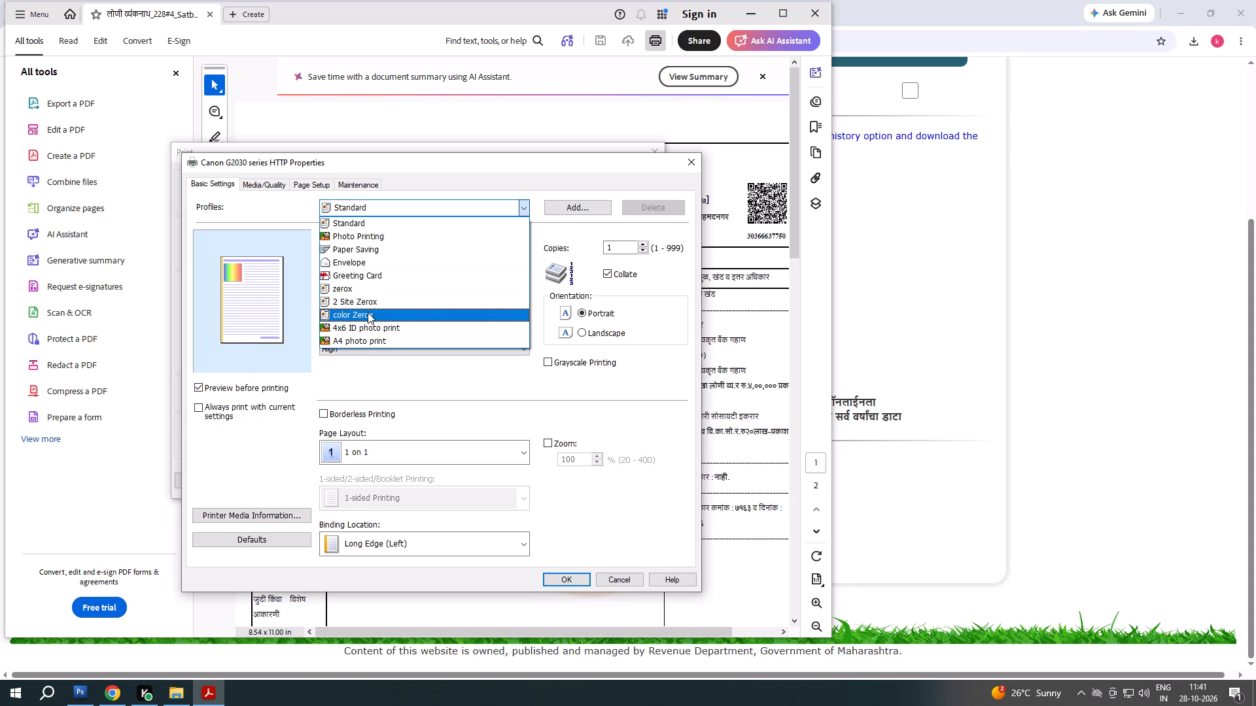
{"action": "left_click", "coordinate": [364, 316]}
{"action": "left_click", "coordinate": [232, 386]}
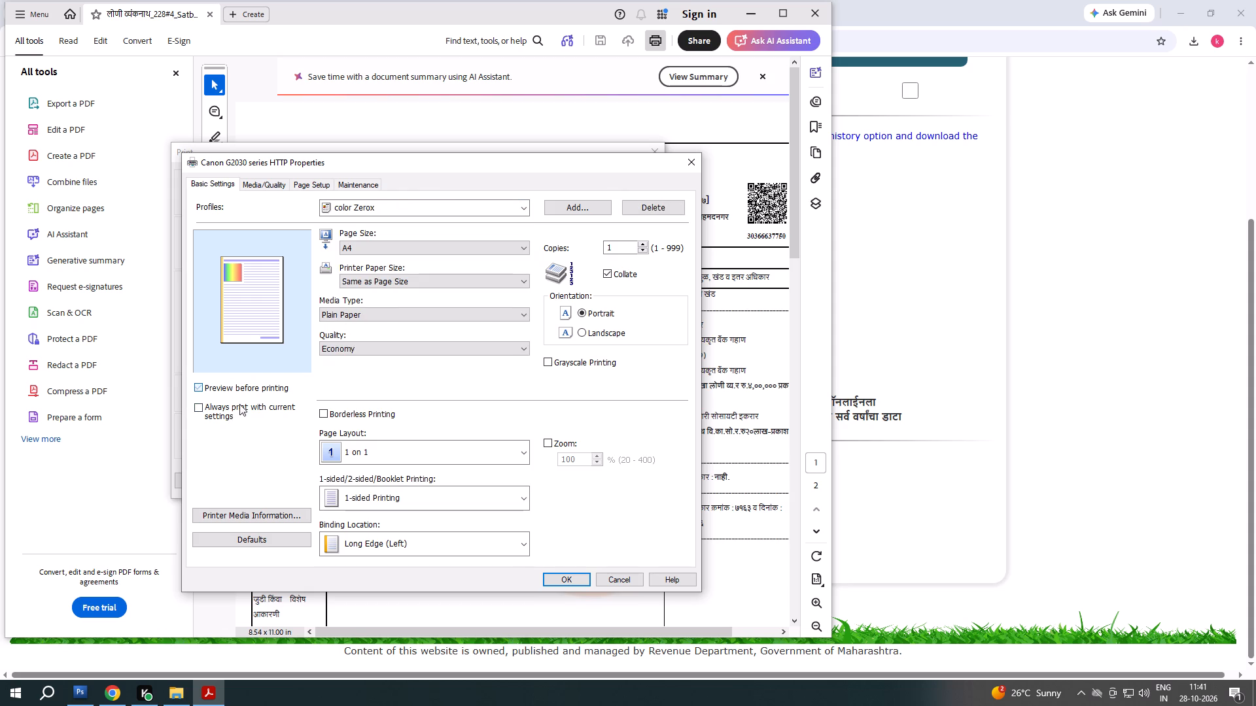
{"action": "left_click", "coordinate": [576, 577]}
{"action": "left_click", "coordinate": [573, 480]}
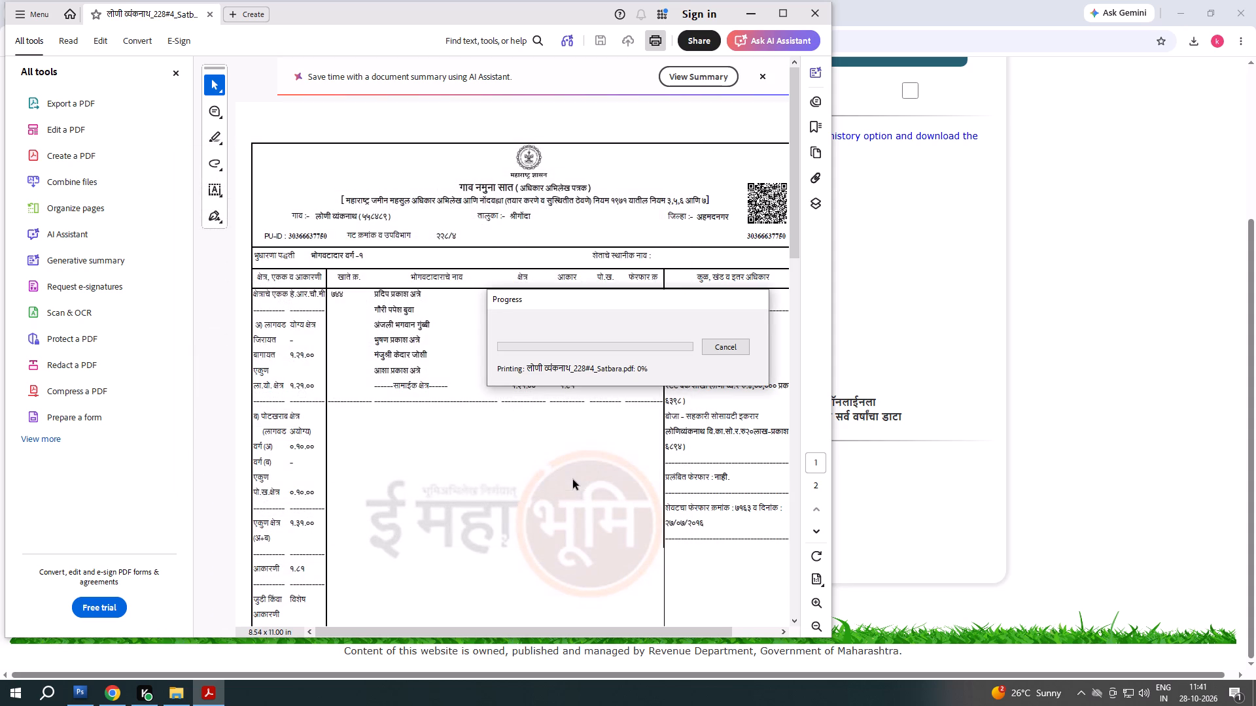
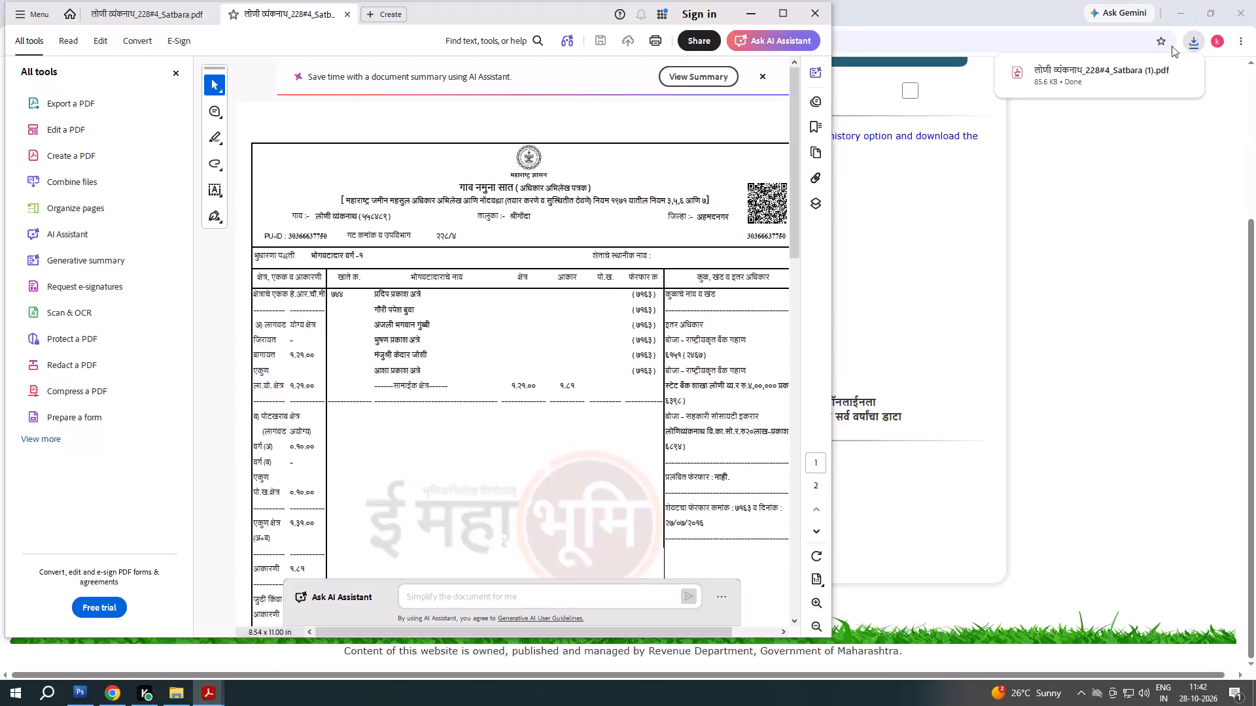
Return to the Digitally signed Satbara portal and check the browser's recent downloads for the gat 228/4 extract.
{"action": "left_click", "coordinate": [1191, 41]}
{"action": "left_click", "coordinate": [1193, 41]}
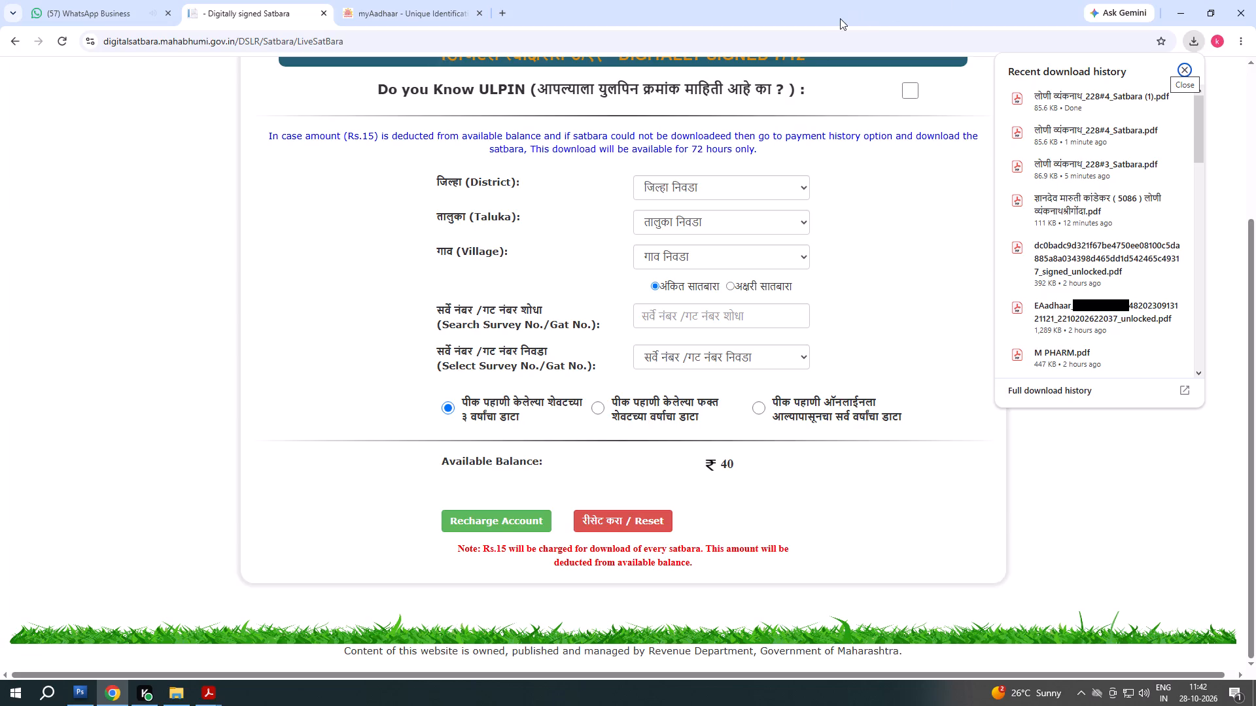
{"action": "left_click", "coordinate": [870, 209]}
Open the district choices on the digitally signed 7/12 form for another extract.
{"action": "left_click", "coordinate": [722, 192]}
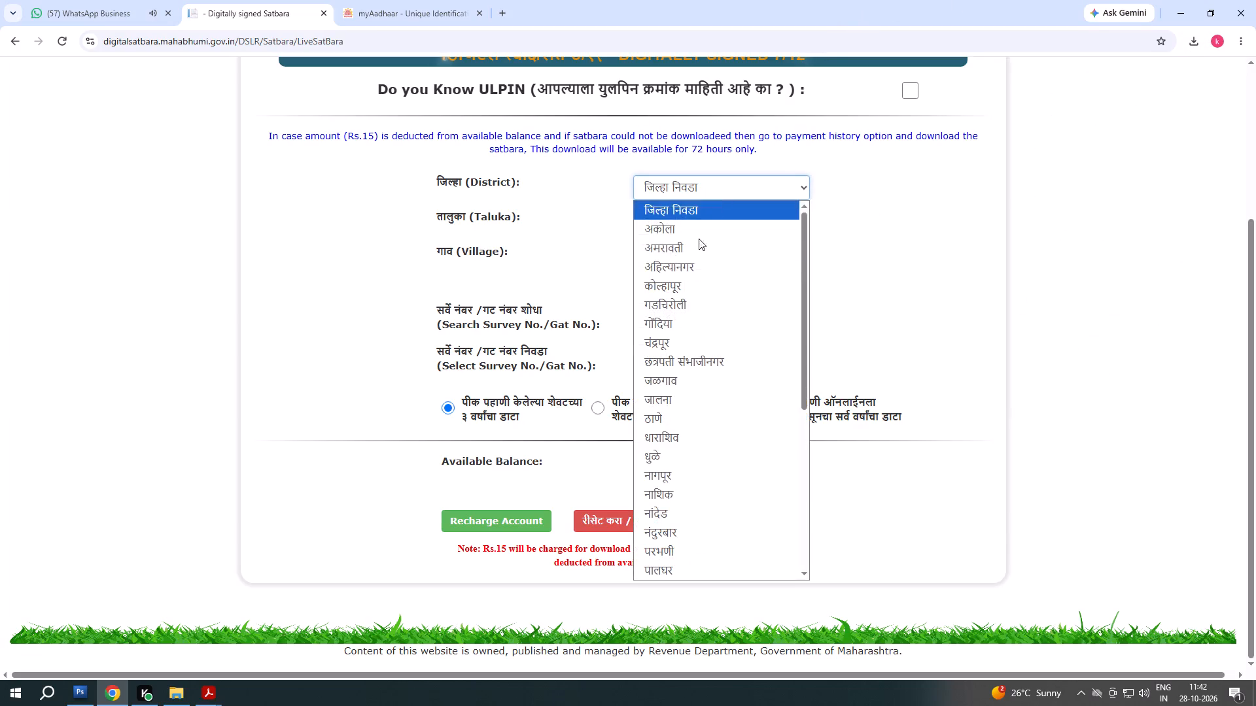
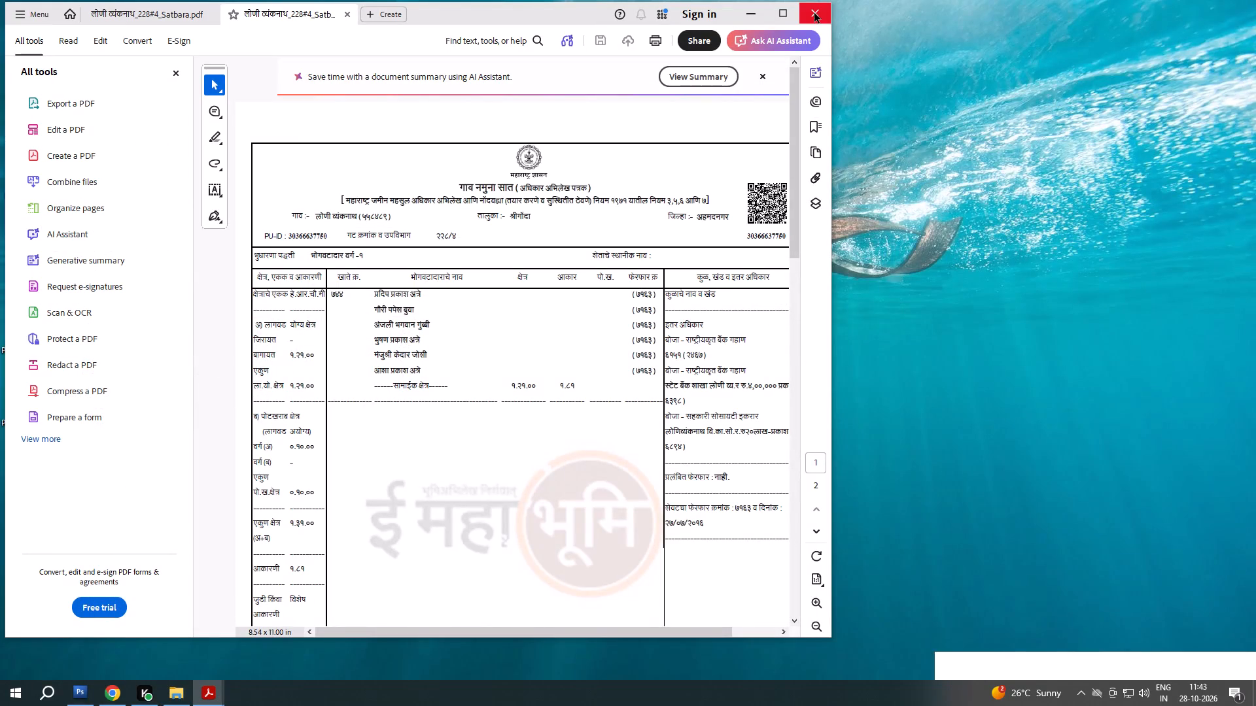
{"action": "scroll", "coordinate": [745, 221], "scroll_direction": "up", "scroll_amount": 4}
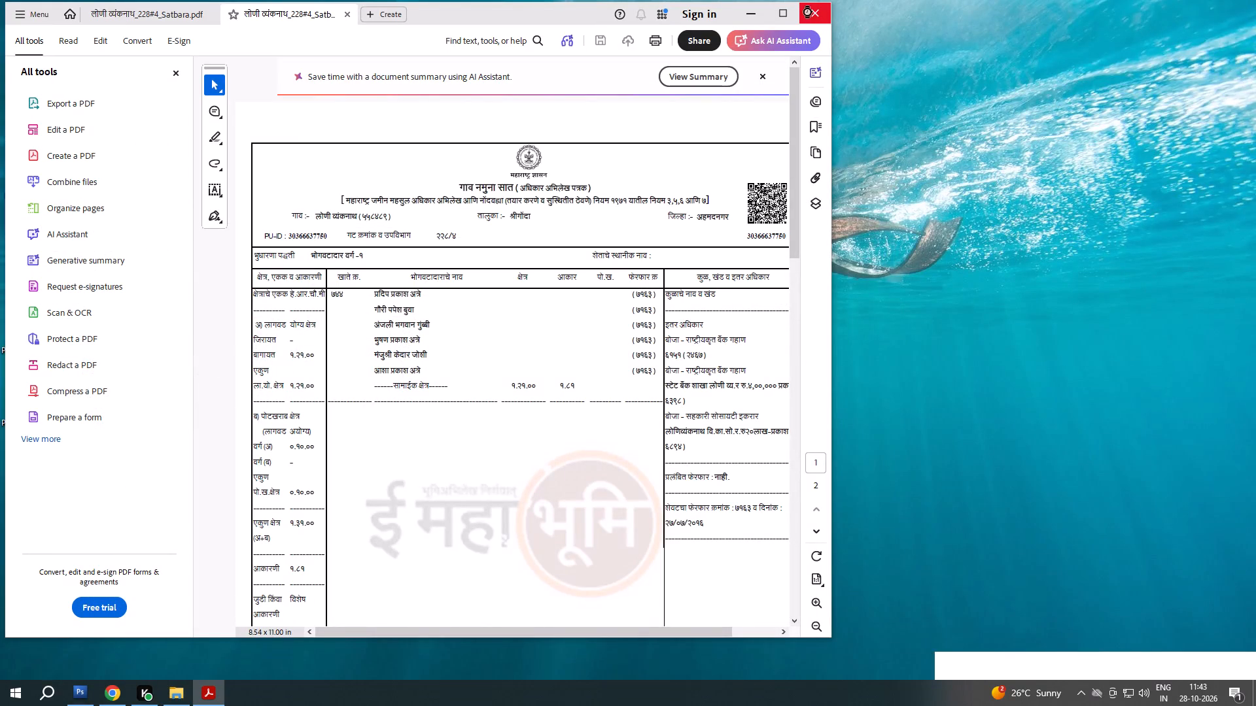
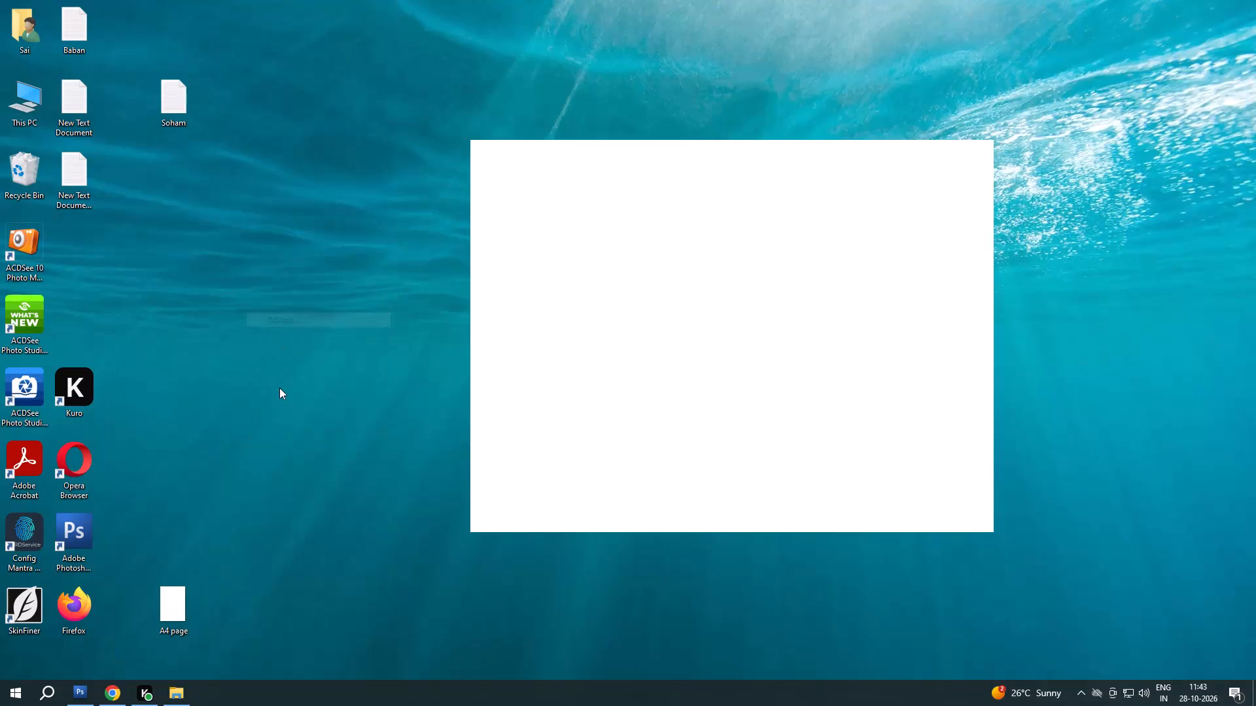
Switch back to Chrome and return to the top of the digitally signed 7/12 request form.
{"action": "left_click", "coordinate": [116, 703]}
{"action": "scroll", "coordinate": [429, 77], "scroll_direction": "up", "scroll_amount": 9}
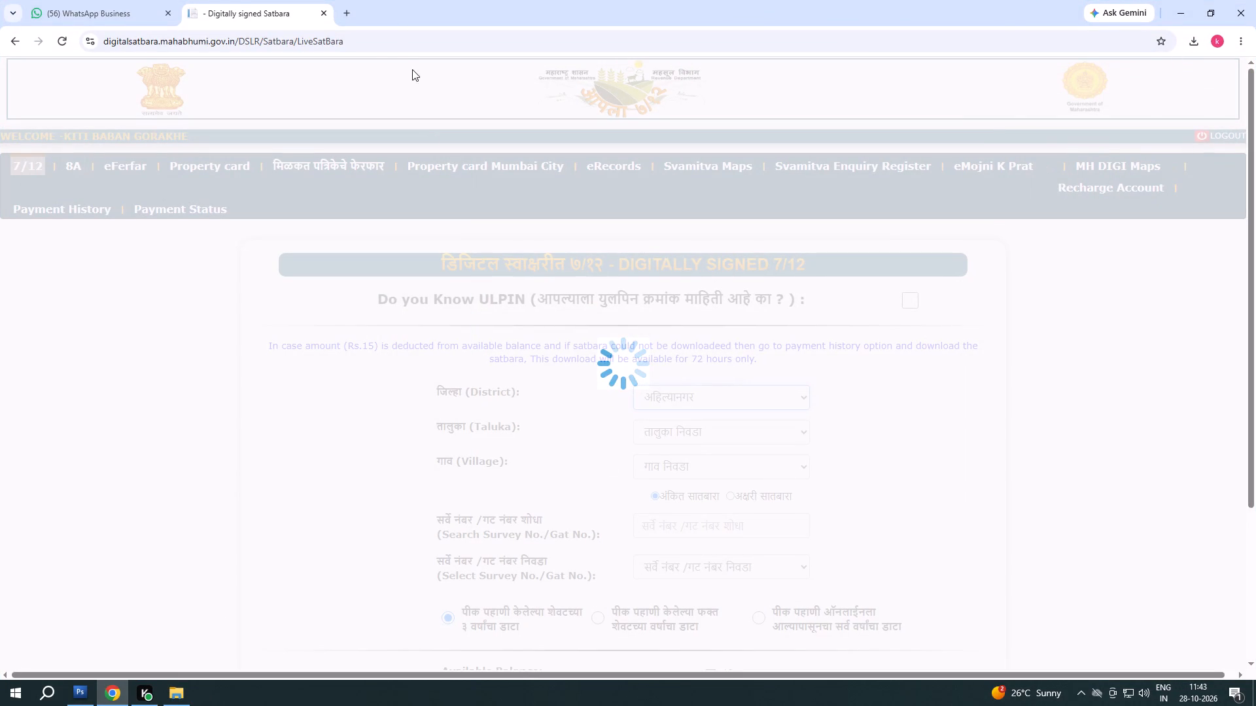
Reload the Digitally Signed 7/12 request page on the Mahabhumi portal.
{"action": "scroll", "coordinate": [411, 75], "scroll_direction": "up", "scroll_amount": 4}
{"action": "left_click", "coordinate": [234, 0]}
{"action": "scroll", "coordinate": [234, 0], "scroll_direction": "up", "scroll_amount": 2}
{"action": "left_click", "coordinate": [65, 42]}
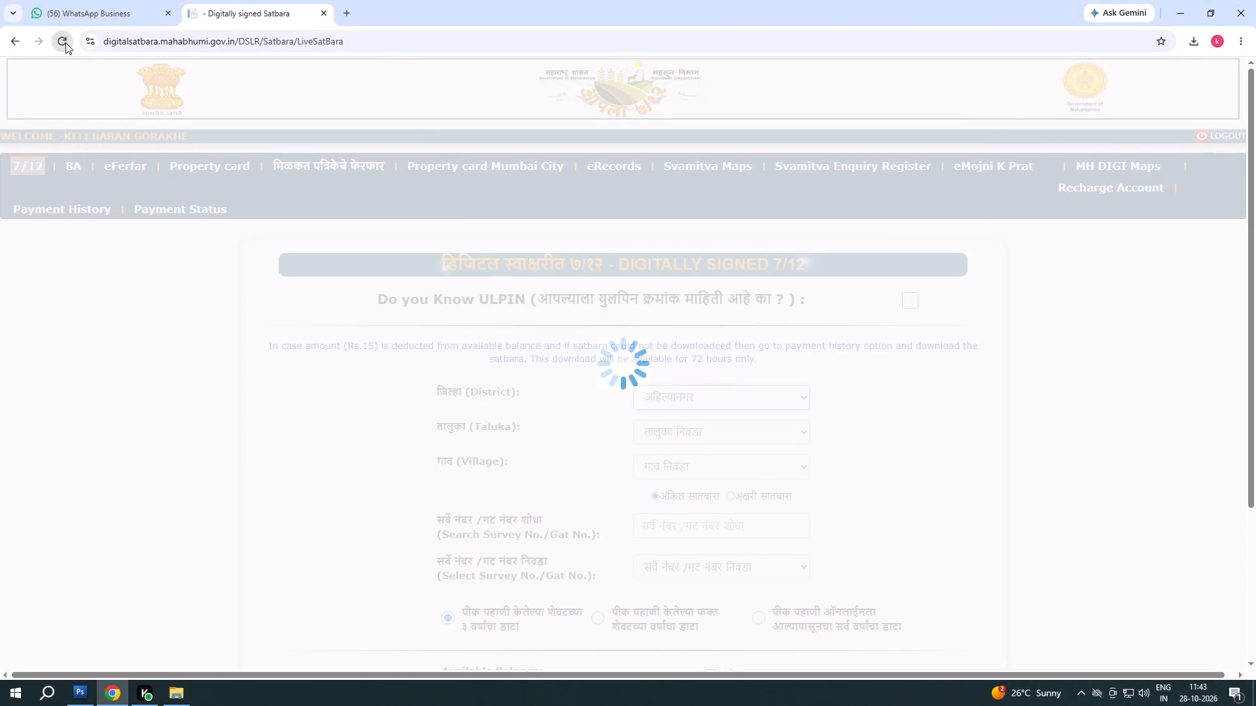
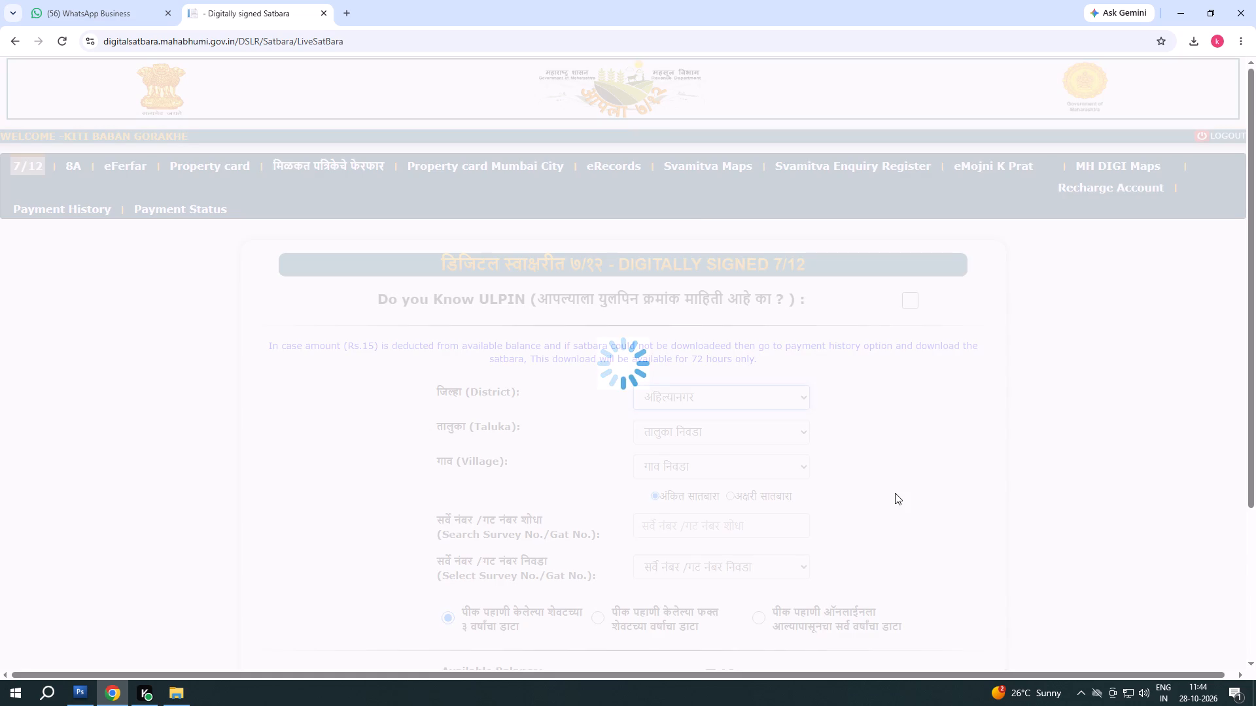
Set the 7/12 request's taluka to श्रीगोंदा and its village to लोणी व्यंकनाथ.
{"action": "left_click", "coordinate": [684, 428]}
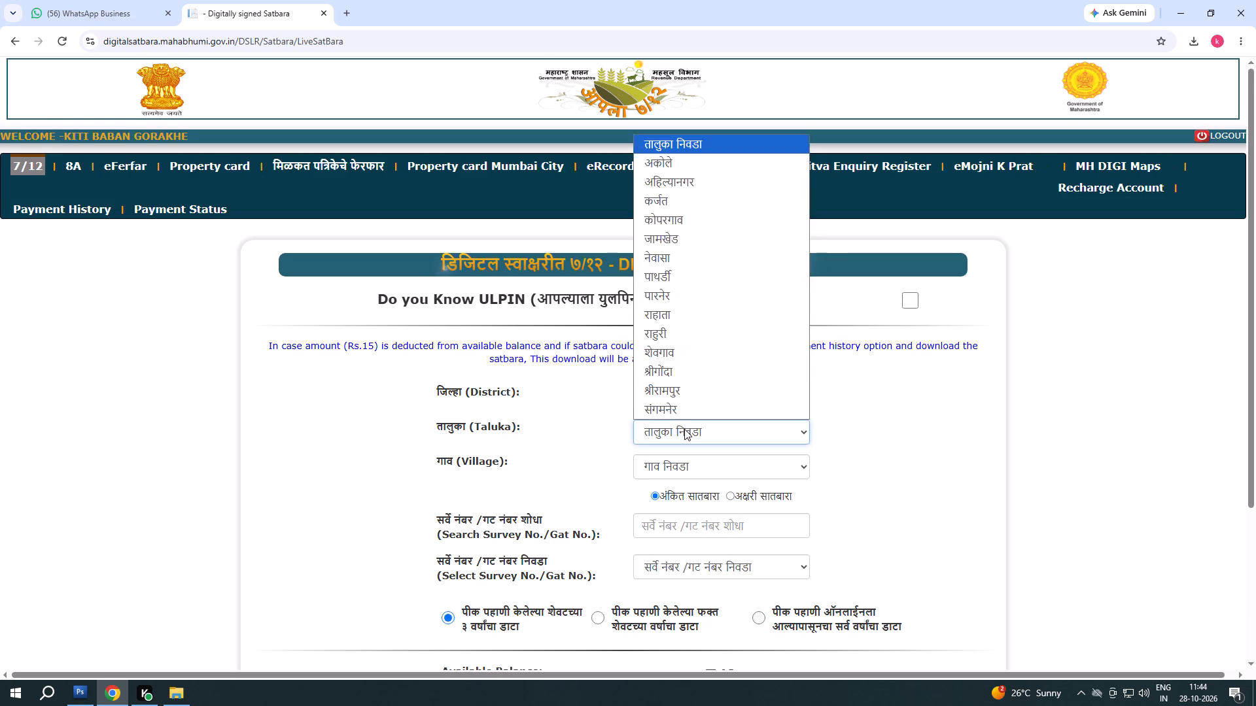
{"action": "scroll", "coordinate": [684, 429], "scroll_direction": "down", "scroll_amount": 1}
{"action": "left_click", "coordinate": [685, 366]}
{"action": "scroll", "coordinate": [682, 477], "scroll_direction": "up", "scroll_amount": 10}
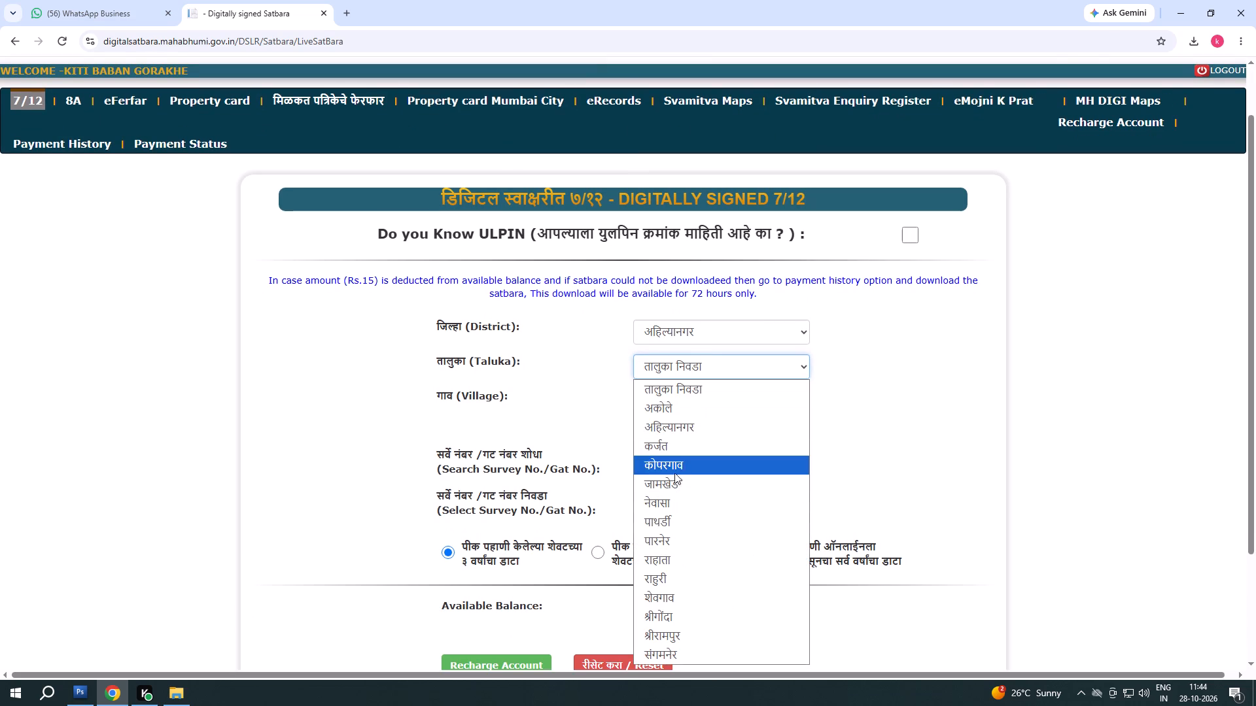
{"action": "left_click", "coordinate": [665, 617]}
{"action": "left_click", "coordinate": [982, 449]}
{"action": "scroll", "coordinate": [811, 441], "scroll_direction": "up", "scroll_amount": 16}
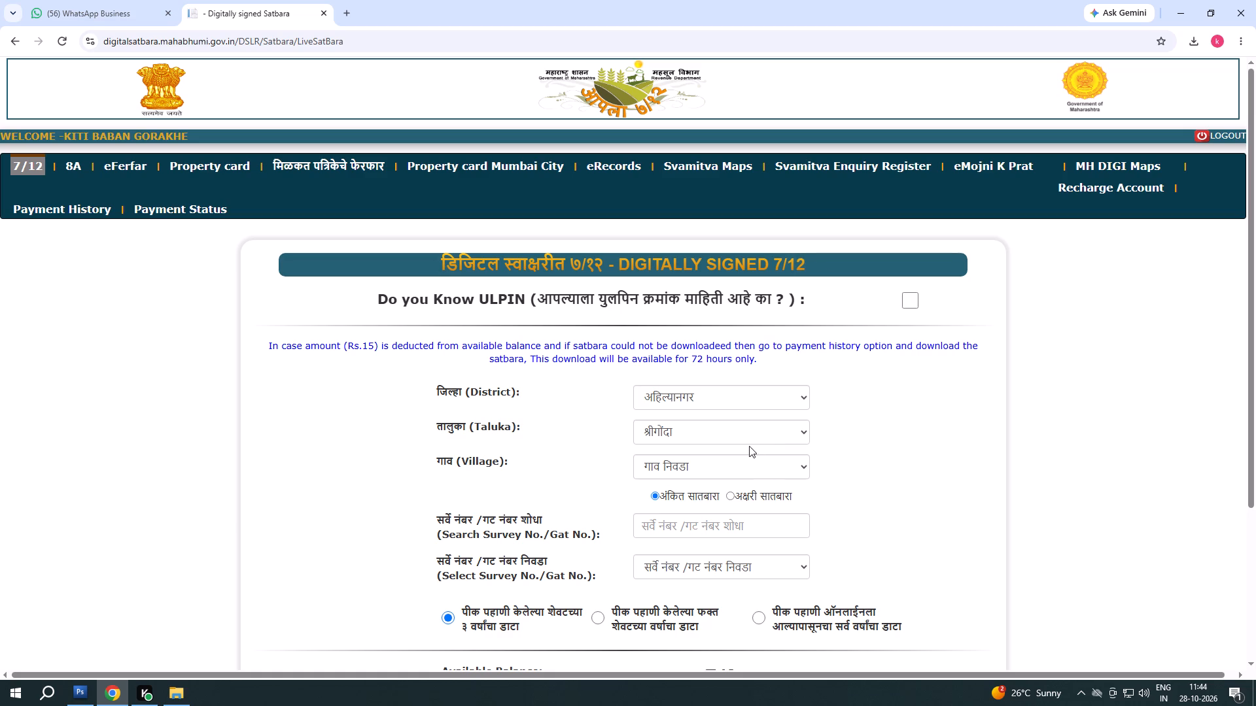
{"action": "left_click", "coordinate": [699, 462]}
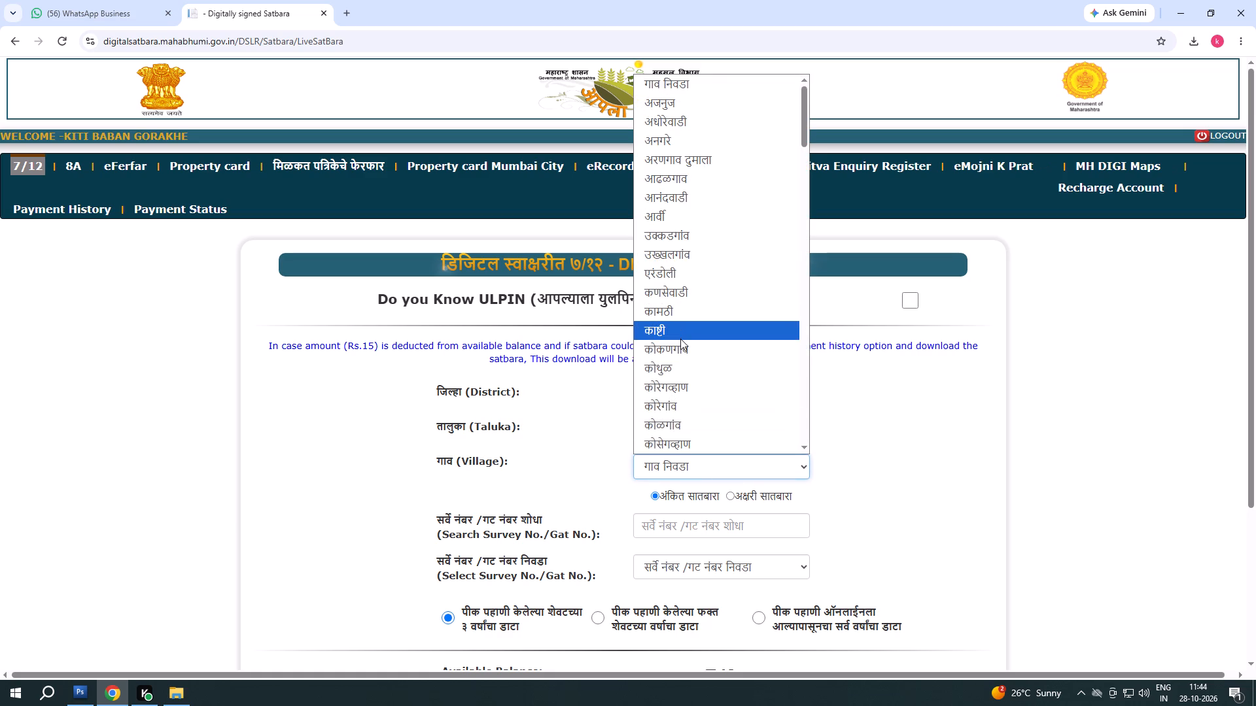
{"action": "scroll", "coordinate": [680, 339], "scroll_direction": "down", "scroll_amount": 19}
{"action": "left_click", "coordinate": [691, 103]}
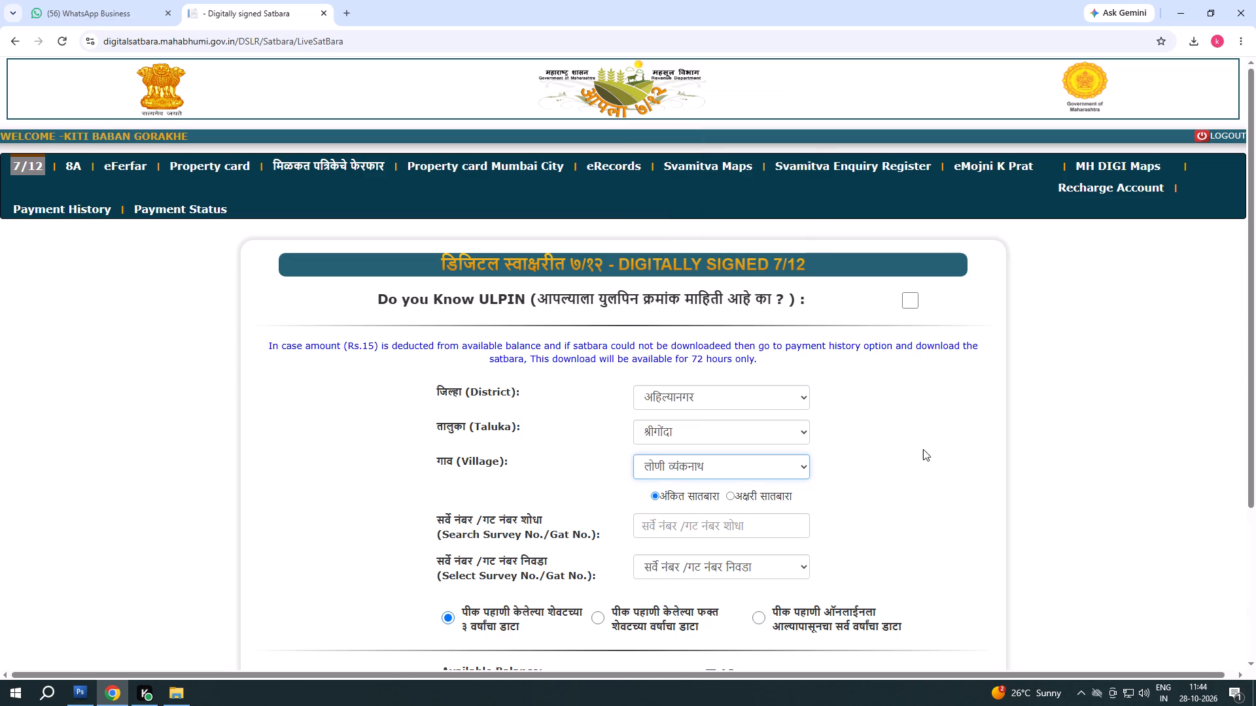
{"action": "left_click", "coordinate": [923, 449]}
Search for survey/gat number 232 and select 232/2/1 for the 7/12 request.
{"action": "left_click", "coordinate": [748, 528]}
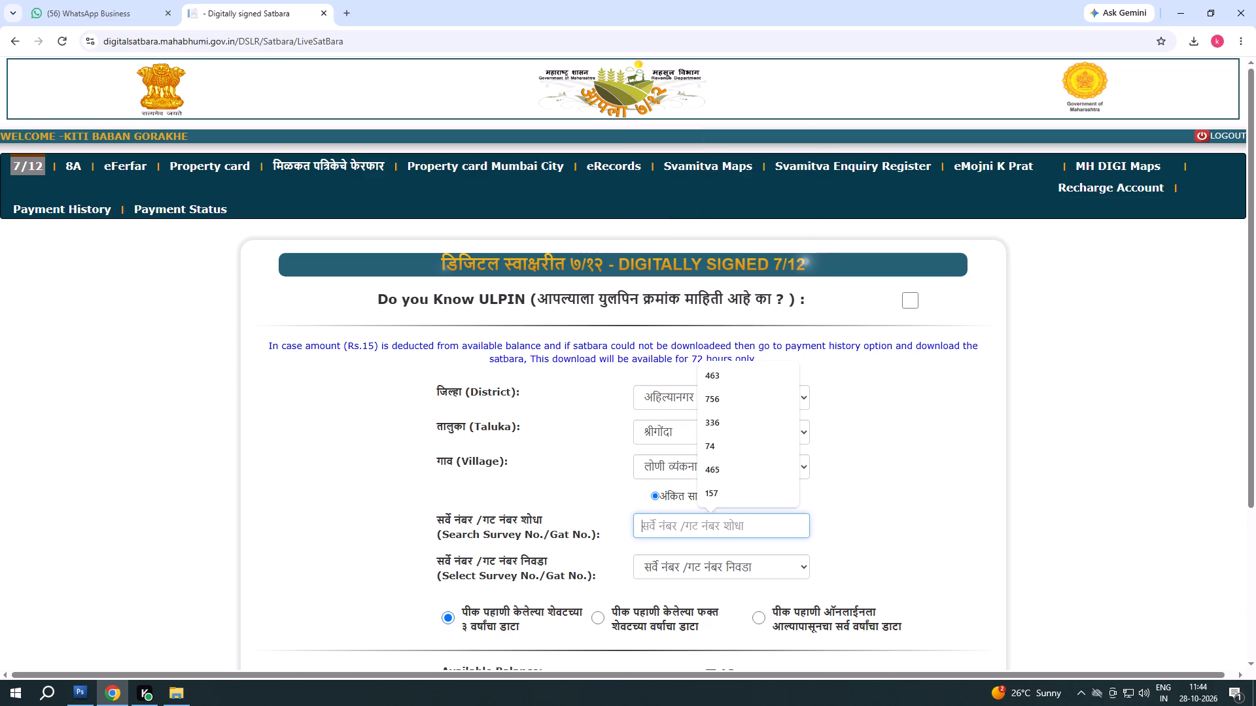
{"action": "type", "text": "232"}
{"action": "left_click", "coordinate": [977, 519]}
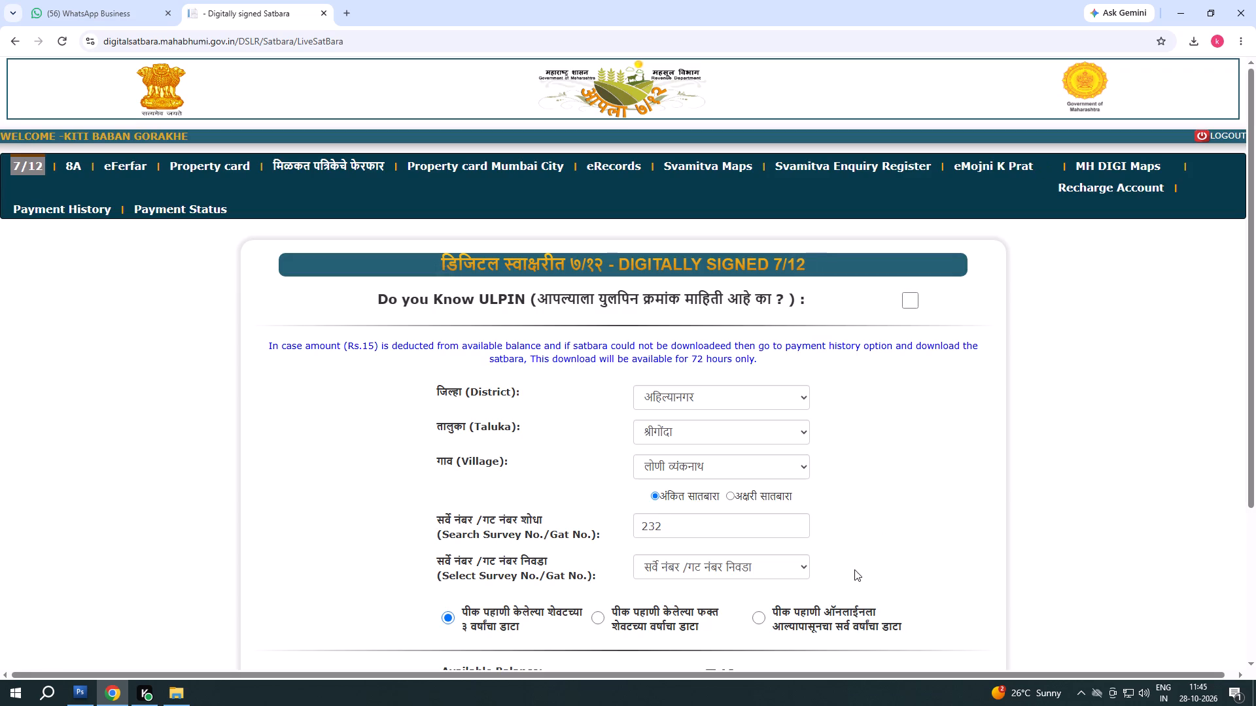
{"action": "left_click", "coordinate": [754, 564]}
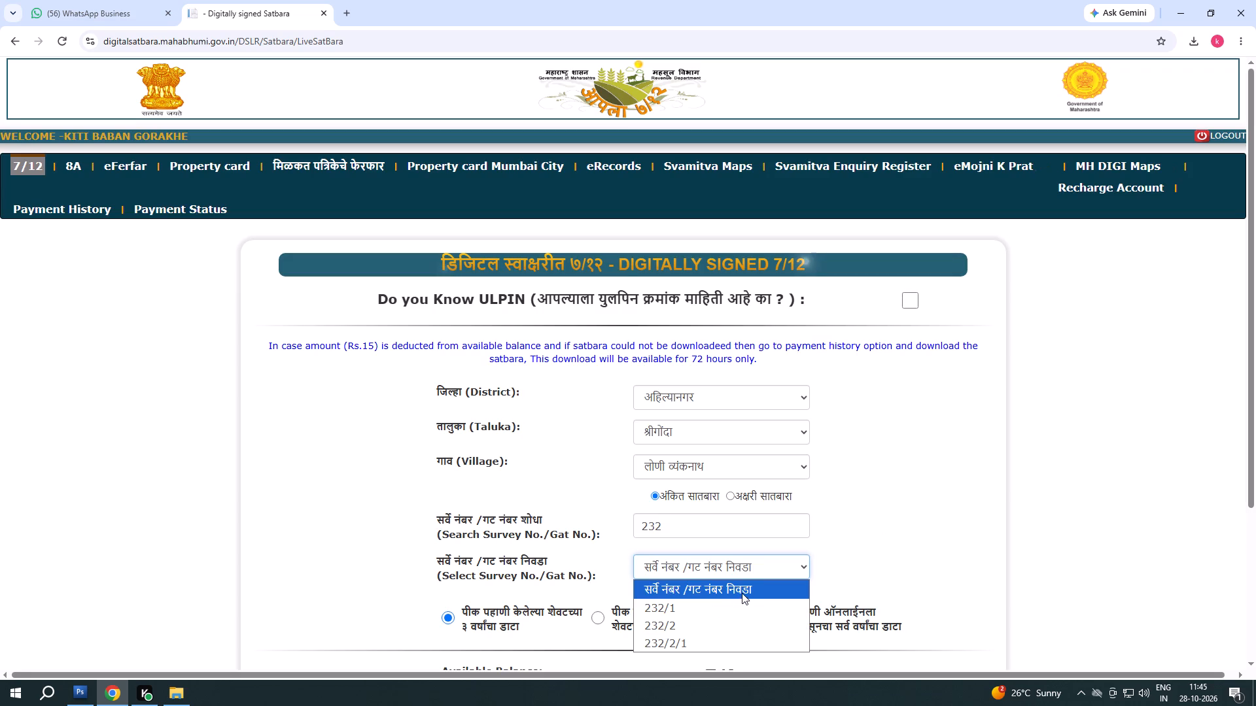
{"action": "left_click", "coordinate": [697, 644]}
{"action": "left_click", "coordinate": [914, 519]}
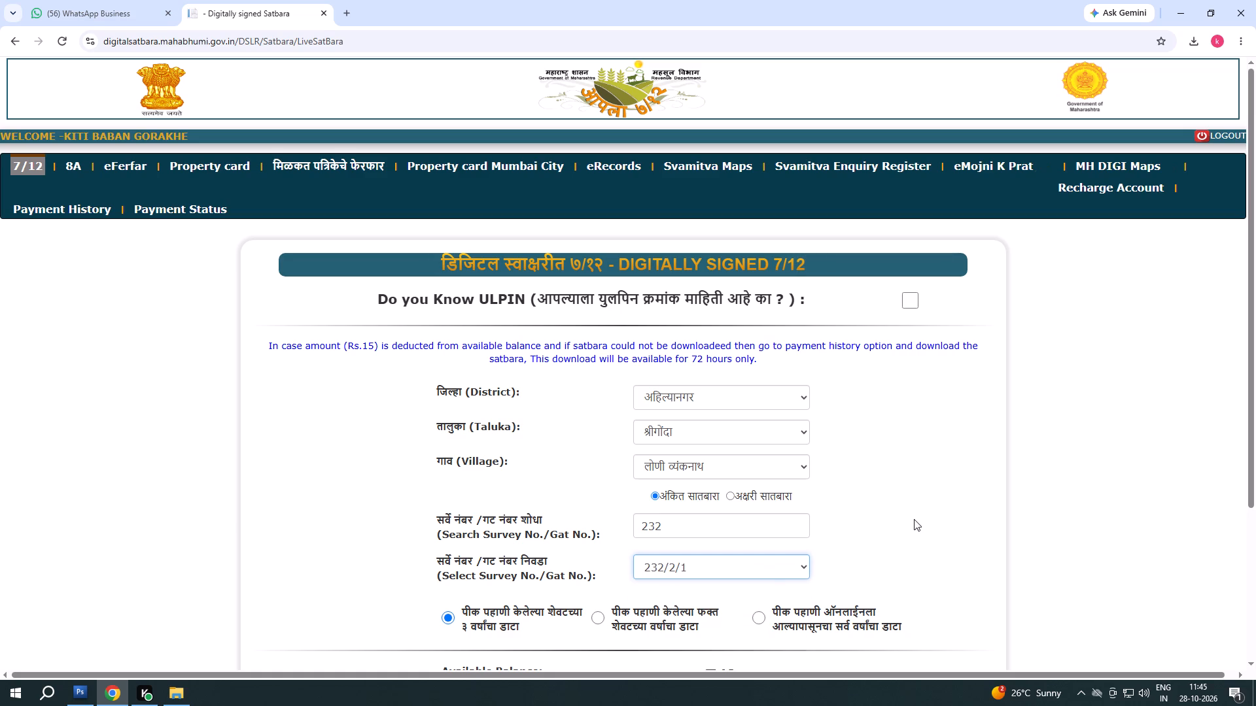
{"action": "scroll", "coordinate": [914, 519], "scroll_direction": "down", "scroll_amount": 6}
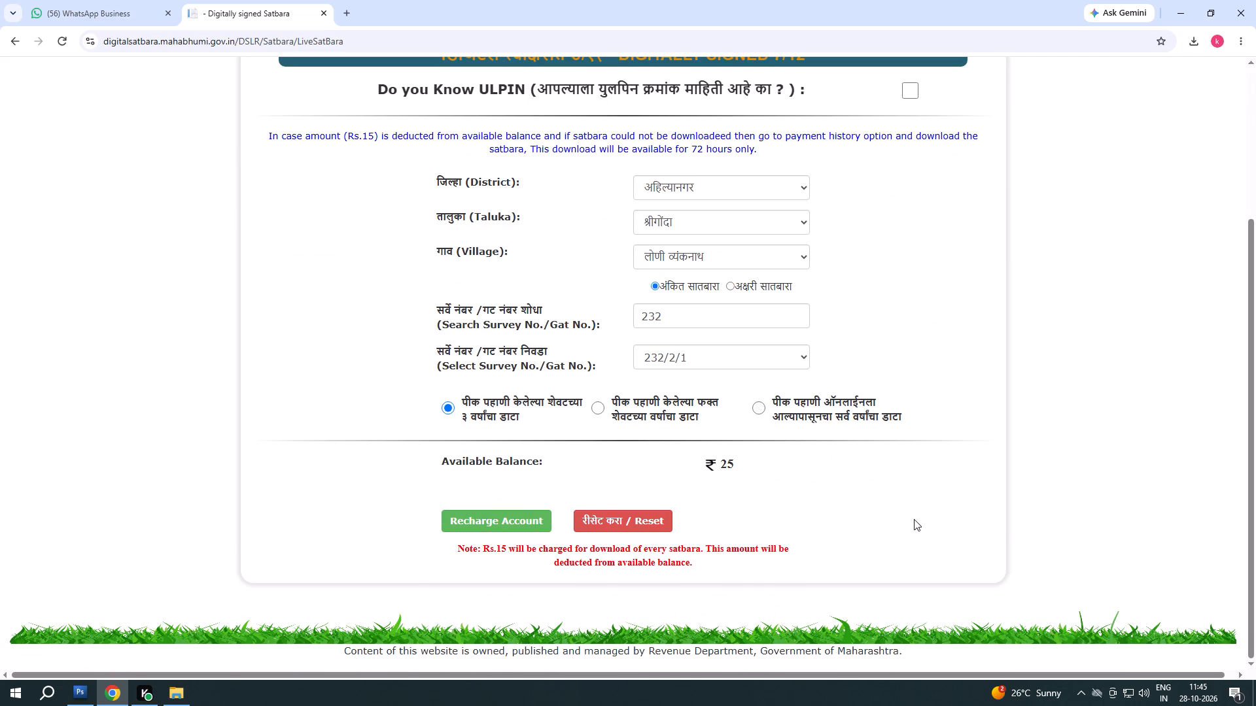
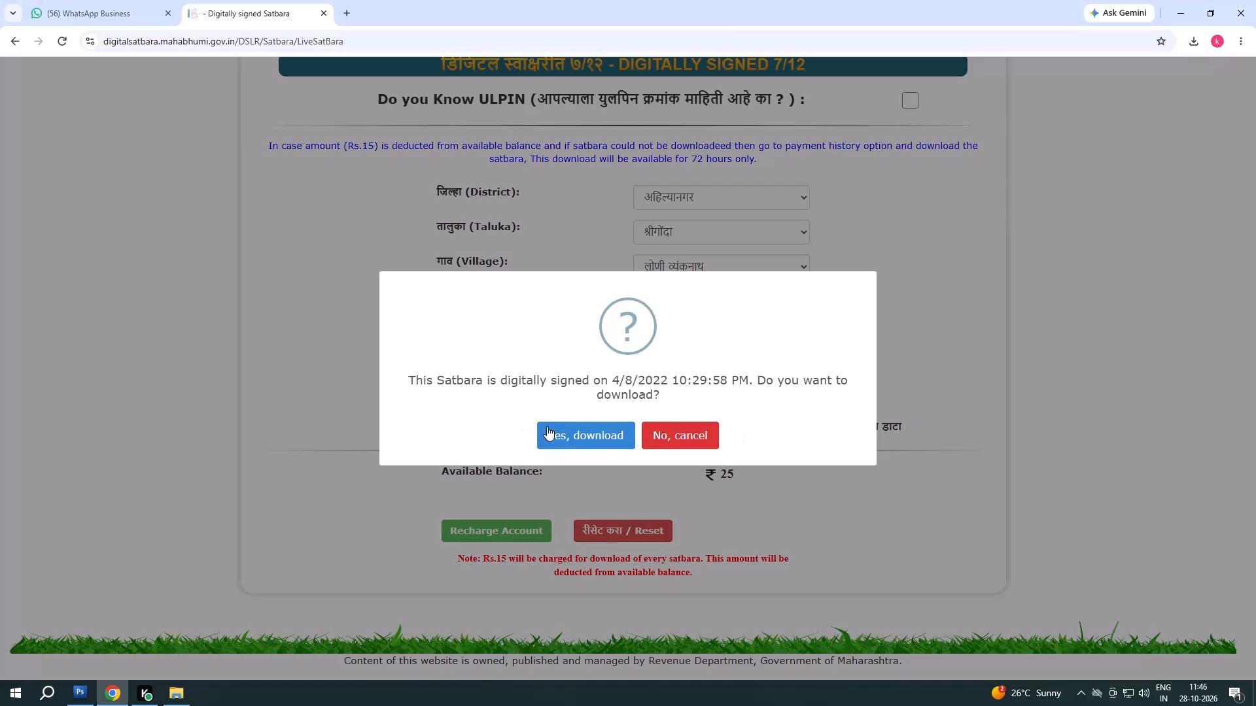
Download the digitally signed 7/12 extract for gat 232/2/1 and confirm the download.
{"action": "left_click", "coordinate": [561, 429]}
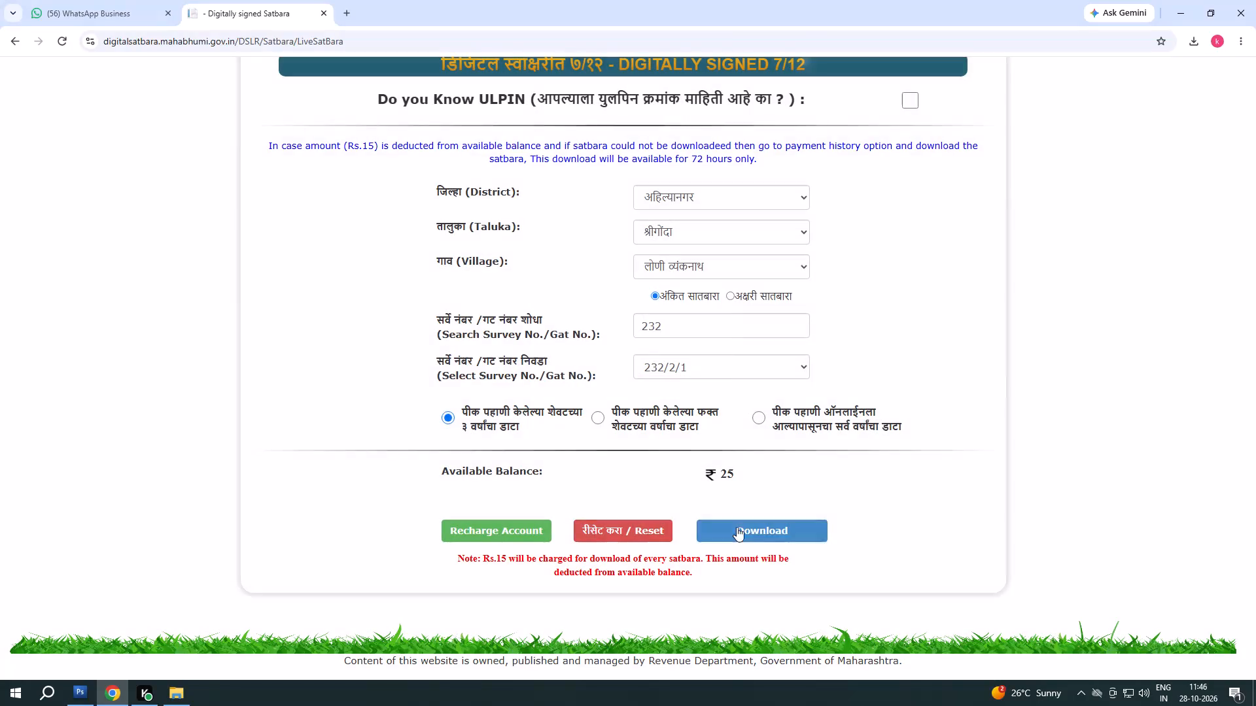
{"action": "left_click", "coordinate": [788, 532]}
{"action": "left_click", "coordinate": [586, 448]}
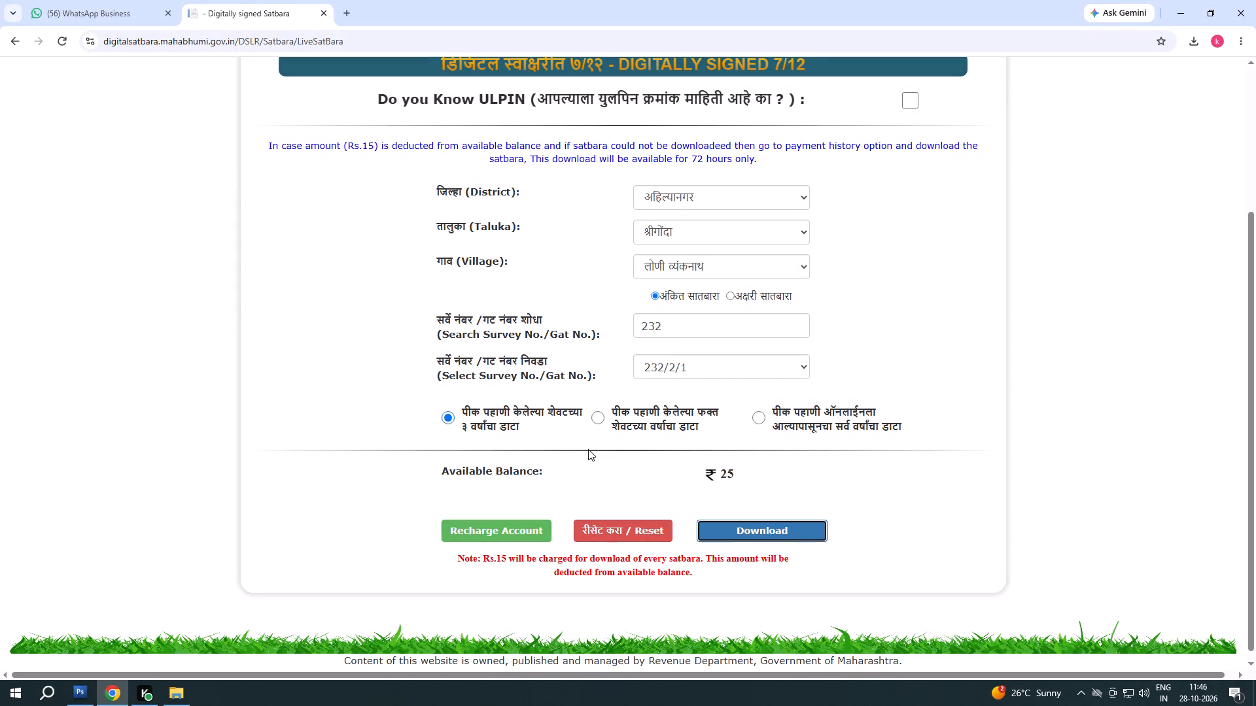
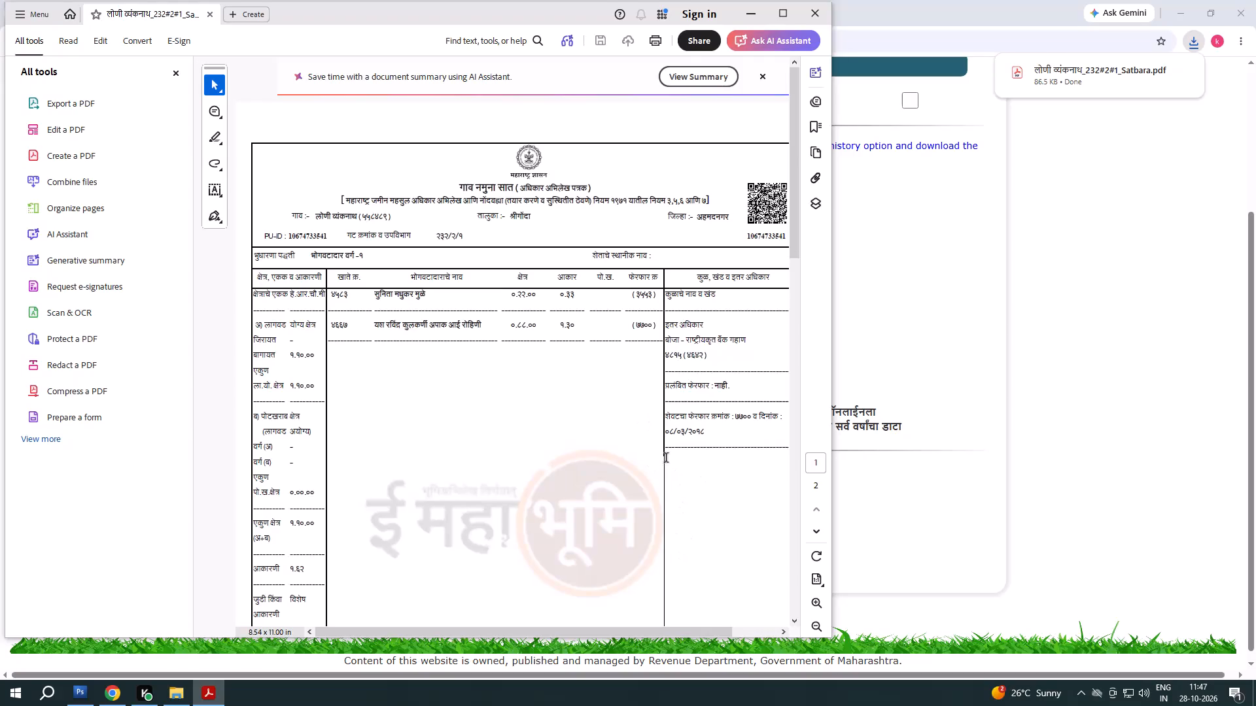
Print the gat 232/2/1 extract on the Canon G2030 using the color Zerox profile without print preview, and close the PDF.
{"action": "left_click", "coordinate": [662, 43]}
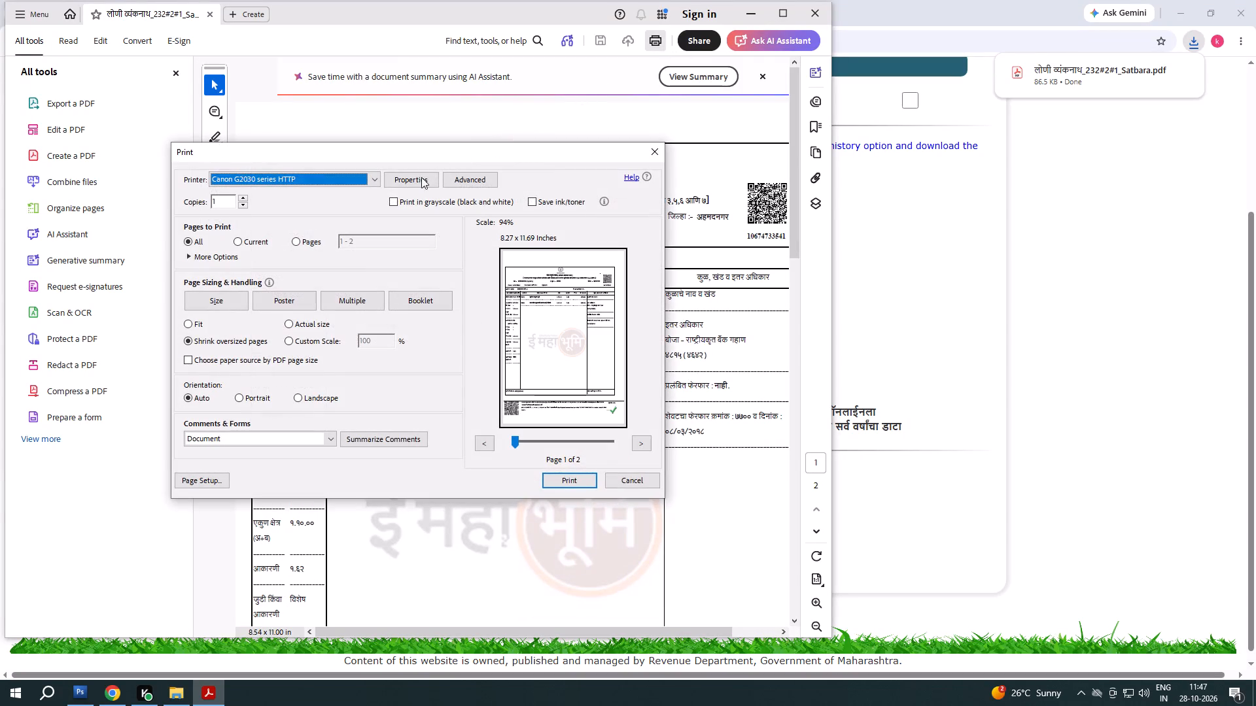
{"action": "left_click", "coordinate": [419, 178]}
{"action": "left_click", "coordinate": [382, 211]}
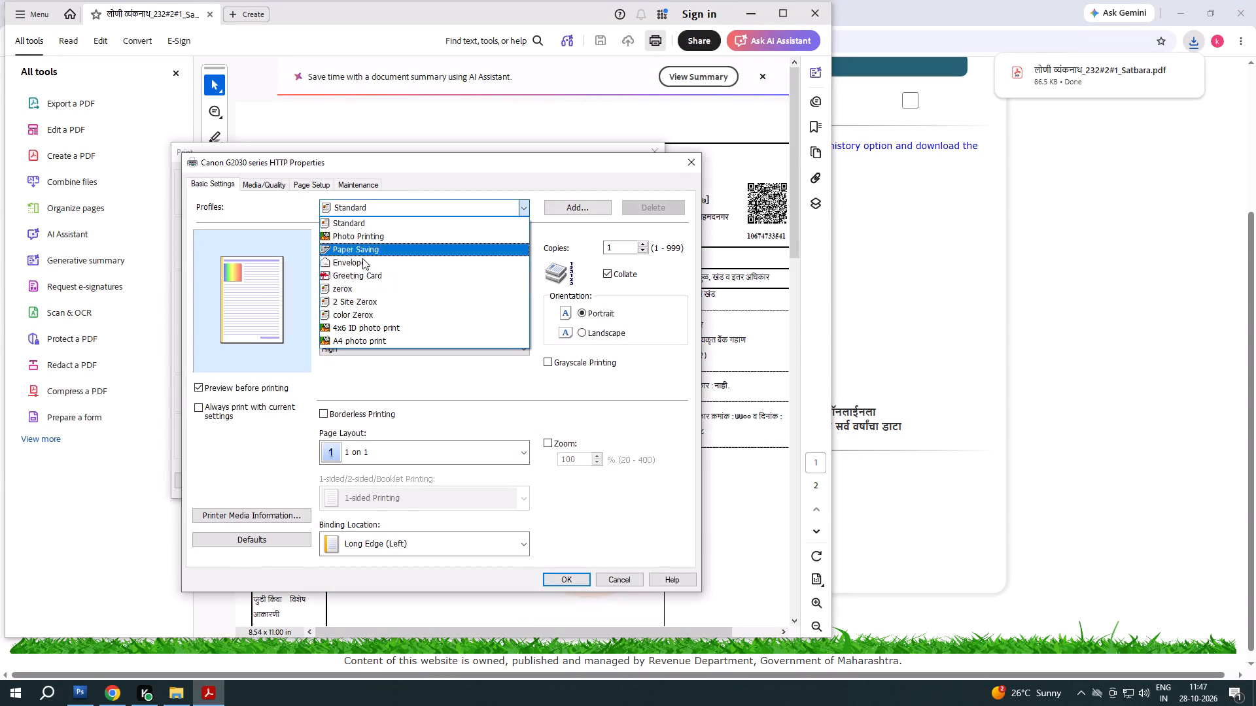
{"action": "left_click", "coordinate": [352, 314]}
{"action": "left_click", "coordinate": [281, 387]}
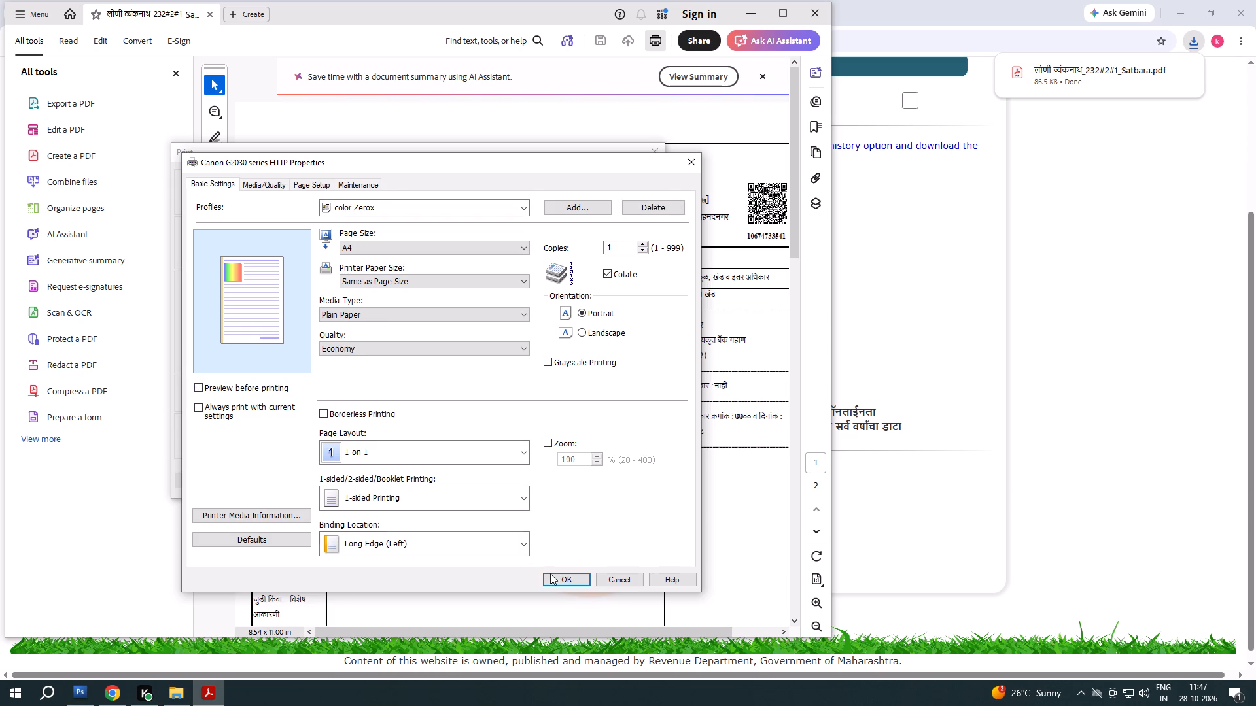
{"action": "left_click", "coordinate": [552, 575]}
{"action": "left_click", "coordinate": [568, 477]}
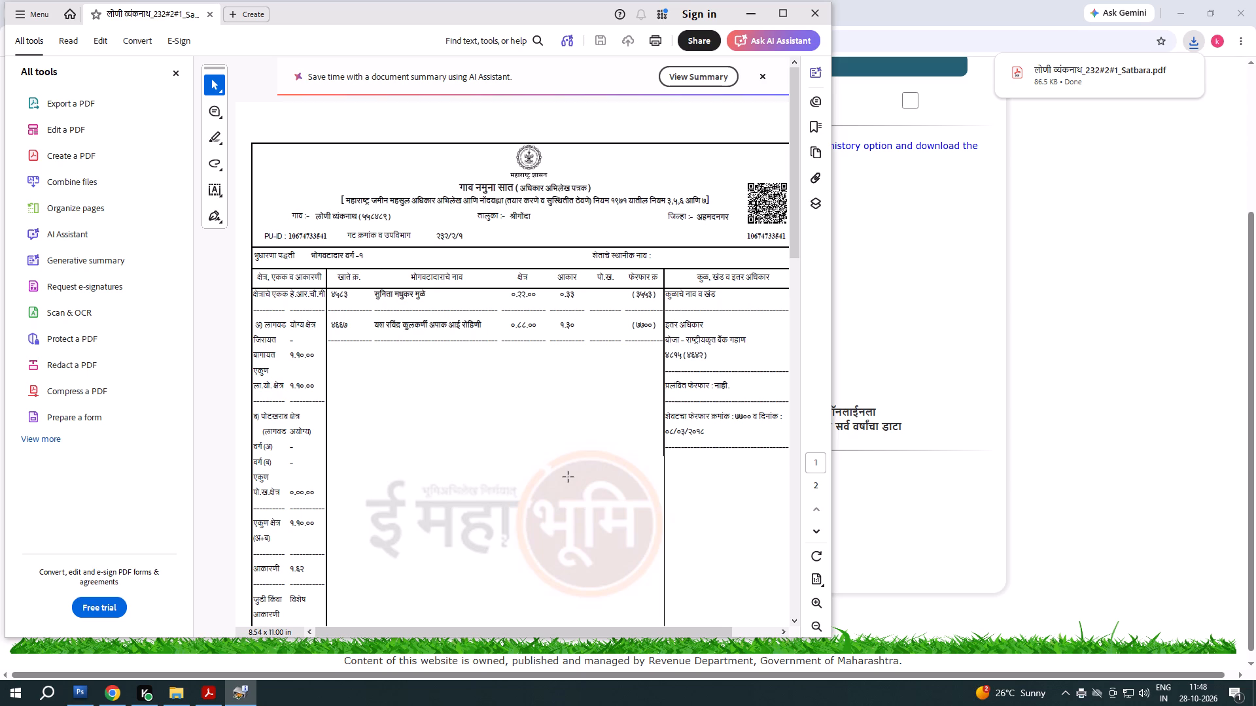
{"action": "left_click", "coordinate": [814, 12]}
Return to the Mahabhumi portal's service links to reach the 8A section.
{"action": "left_click", "coordinate": [1115, 237]}
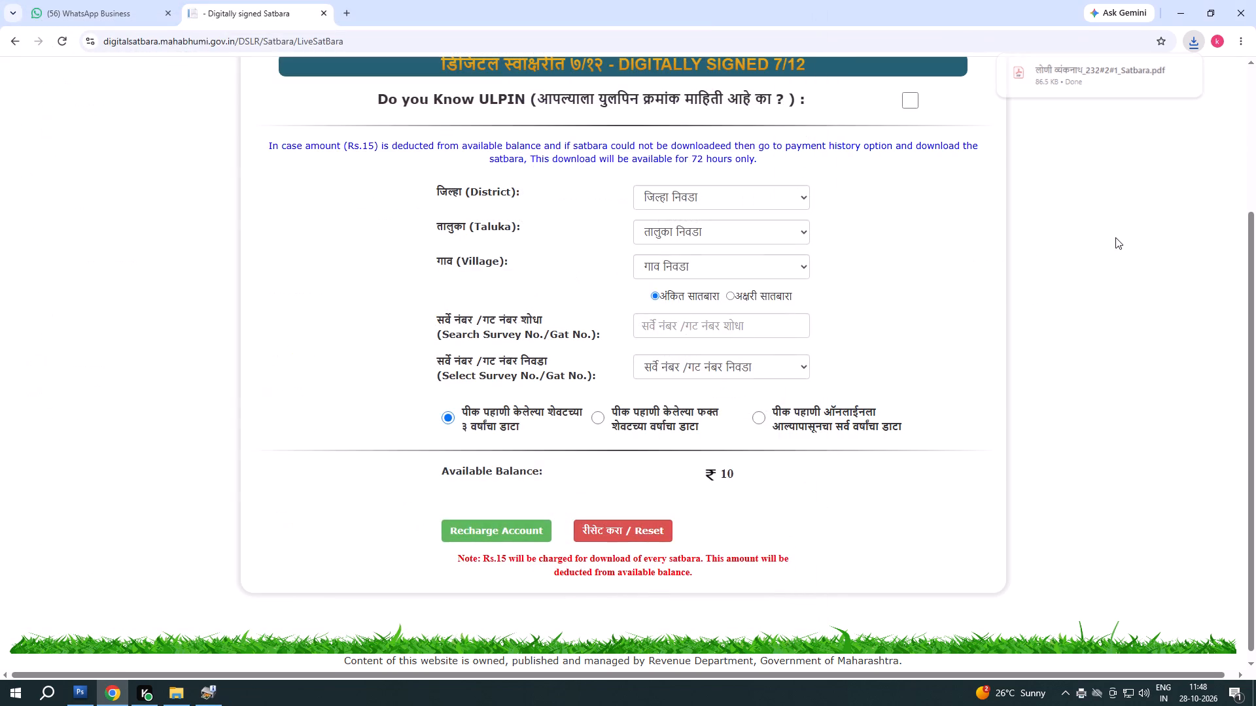
{"action": "scroll", "coordinate": [772, 226], "scroll_direction": "up", "scroll_amount": 8}
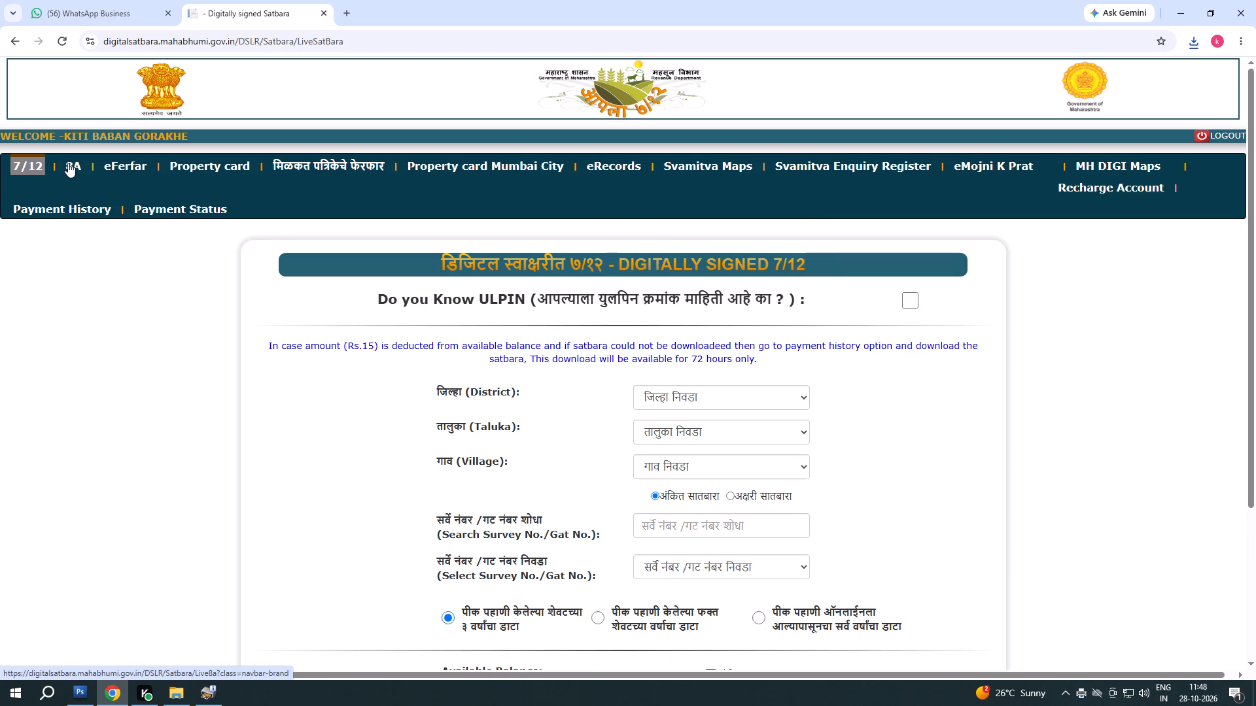
Open a fresh digitally signed 7/12 request form on the Mahabhumi portal.
{"action": "left_click", "coordinate": [44, 171]}
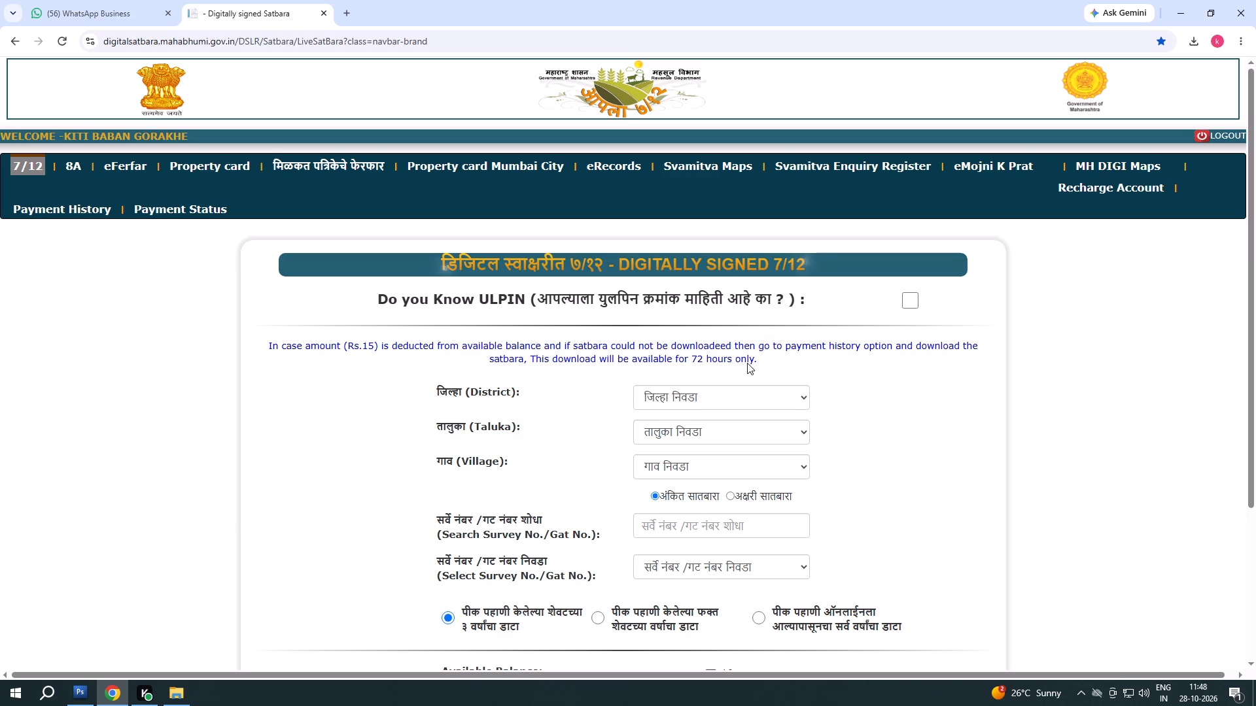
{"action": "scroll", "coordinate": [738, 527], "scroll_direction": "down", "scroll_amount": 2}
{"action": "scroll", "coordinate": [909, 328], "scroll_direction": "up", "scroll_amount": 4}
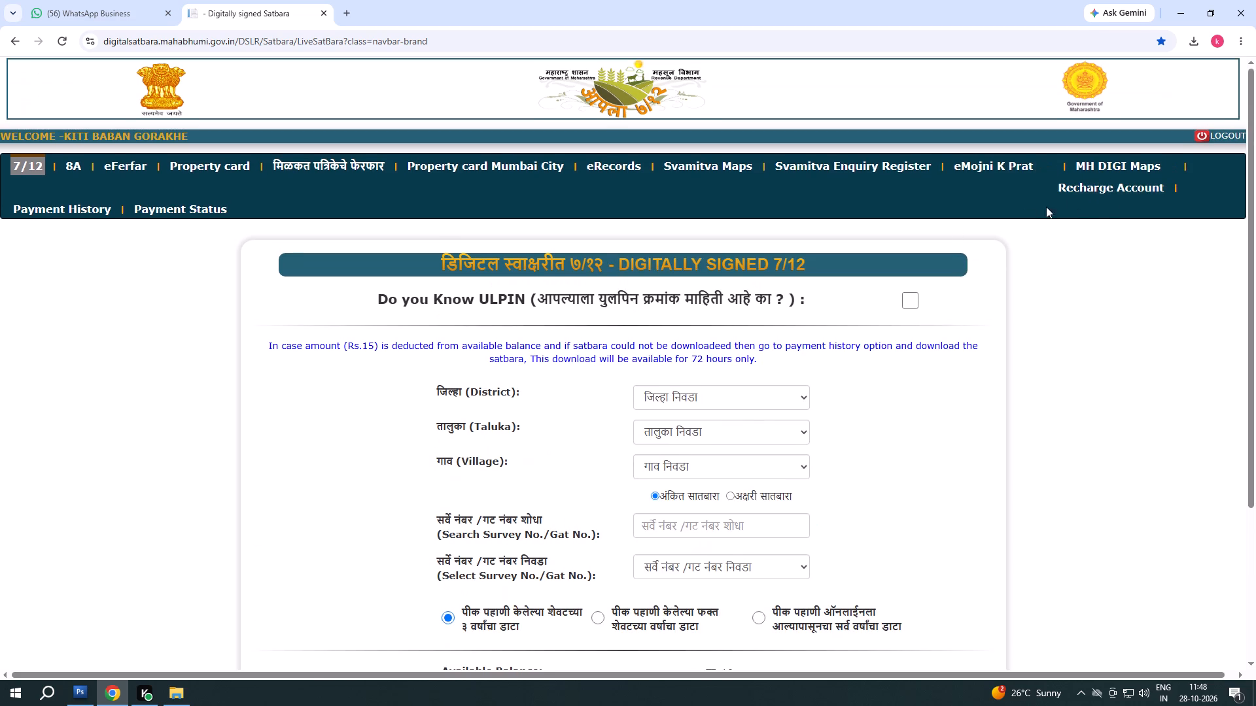
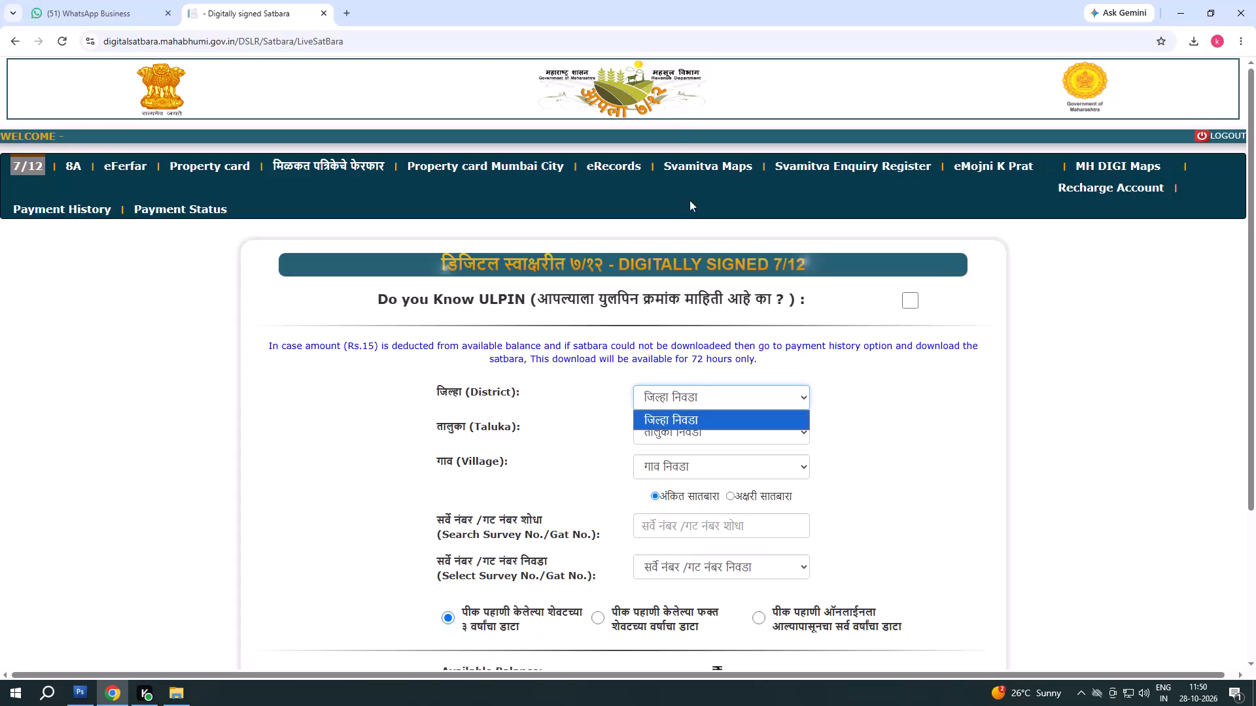
Set the digitally signed 7/12 form's district to अहिल्यानगर and its taluka to श्रीगोंदा.
{"action": "left_click", "coordinate": [947, 445]}
{"action": "scroll", "coordinate": [798, 422], "scroll_direction": "up", "scroll_amount": 2}
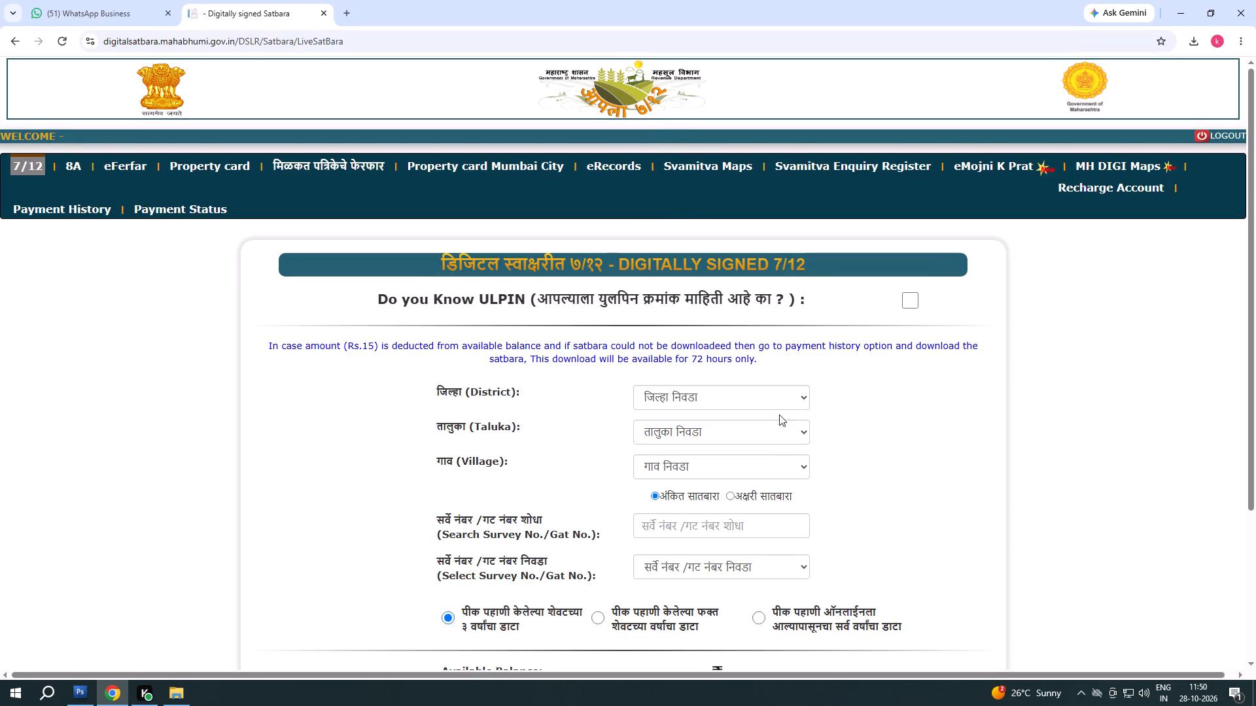
{"action": "scroll", "coordinate": [779, 414], "scroll_direction": "up", "scroll_amount": 3}
{"action": "left_click", "coordinate": [761, 401]}
{"action": "left_click", "coordinate": [708, 401]}
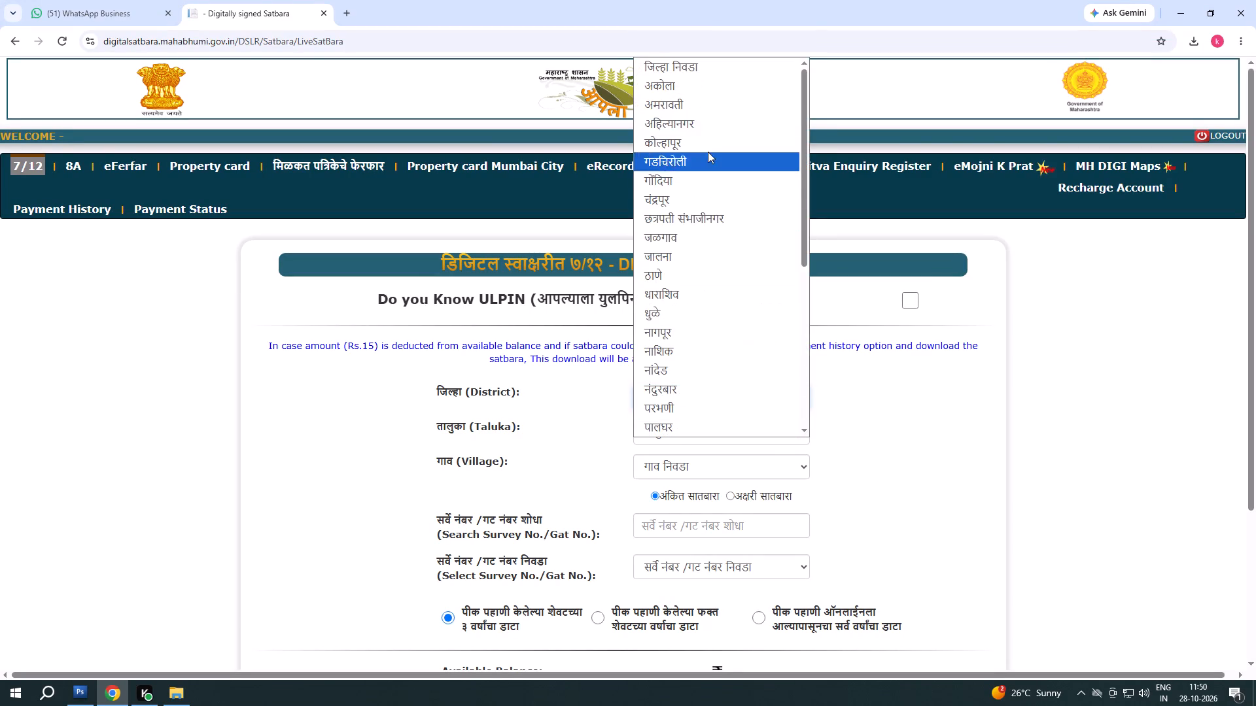
{"action": "left_click", "coordinate": [698, 126]}
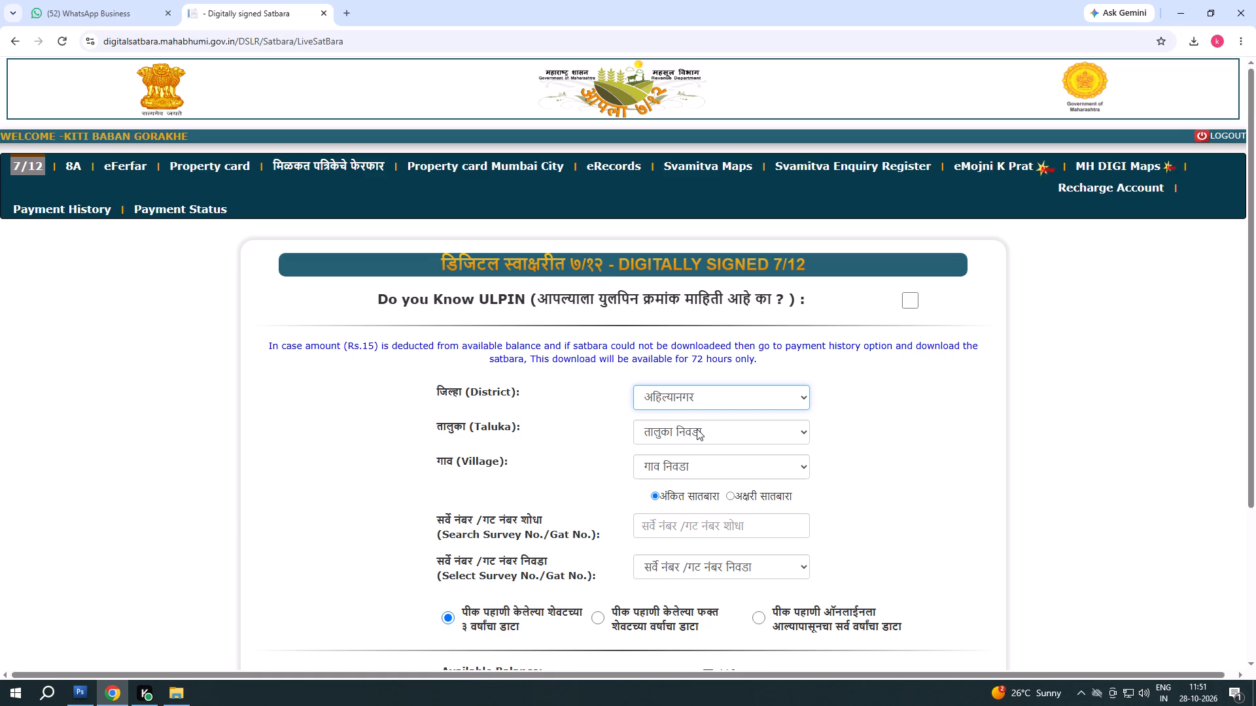
{"action": "left_click", "coordinate": [672, 403]}
{"action": "left_click", "coordinate": [871, 423]}
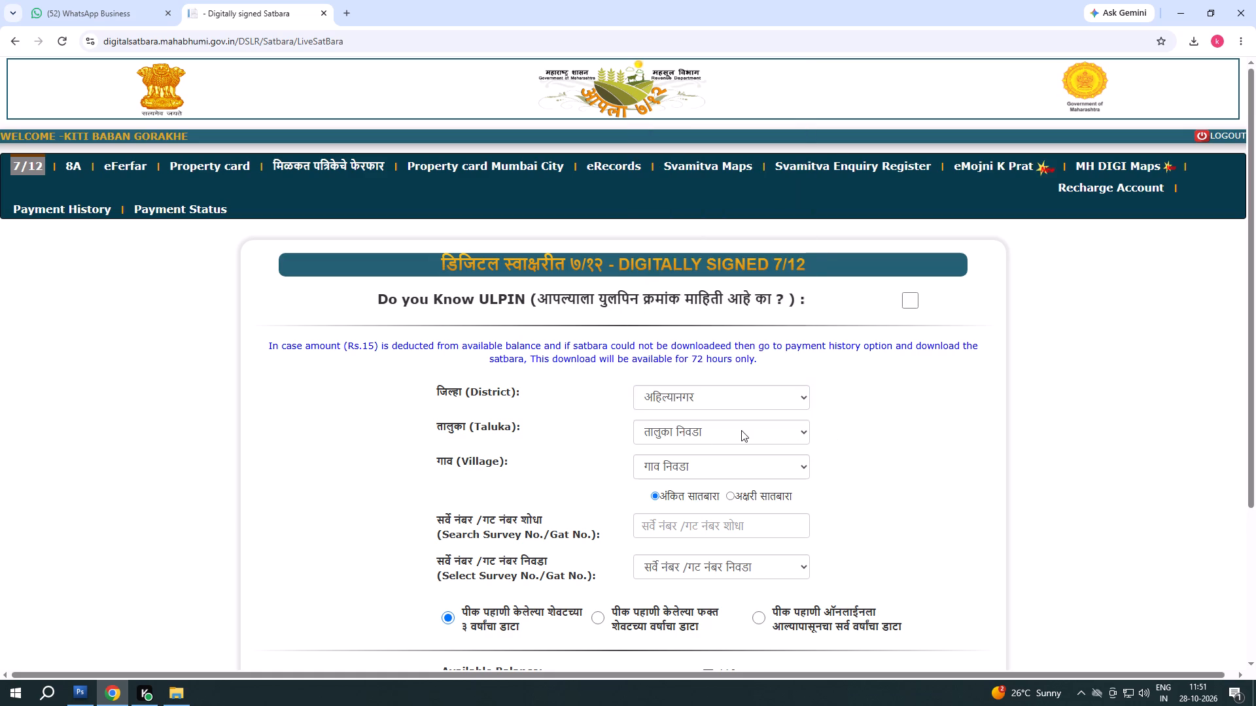
{"action": "left_click", "coordinate": [738, 430]}
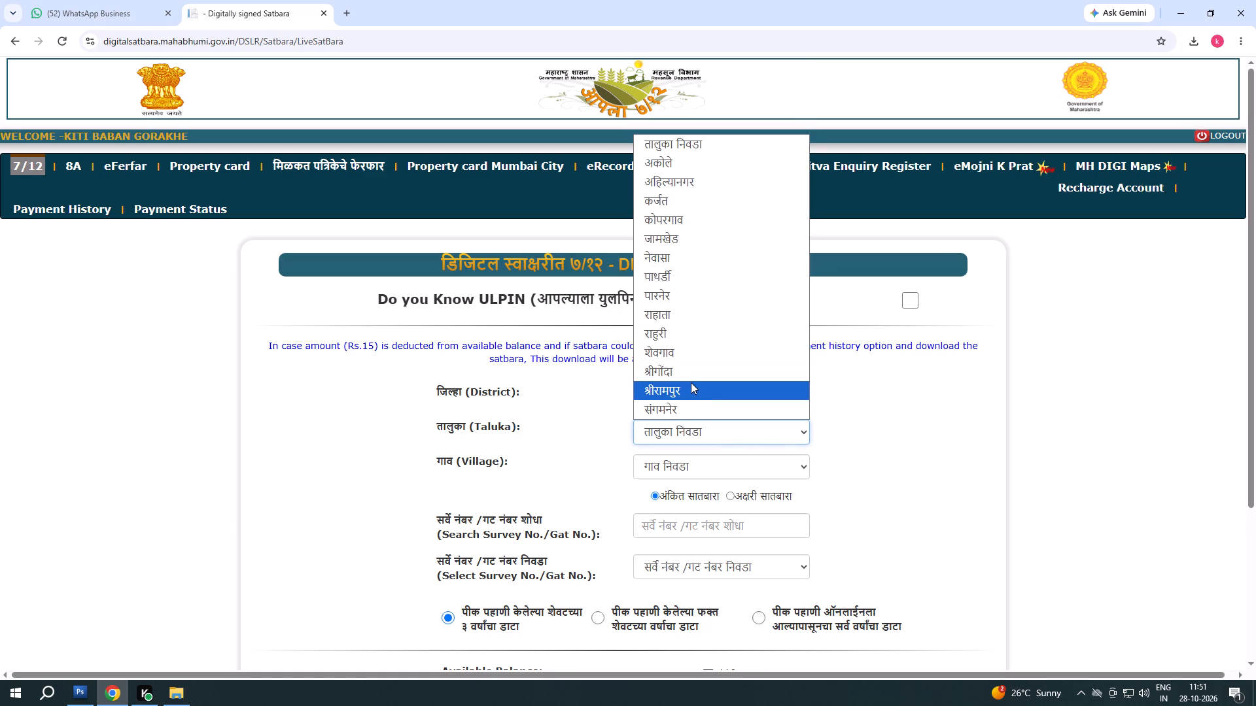
{"action": "left_click", "coordinate": [684, 369]}
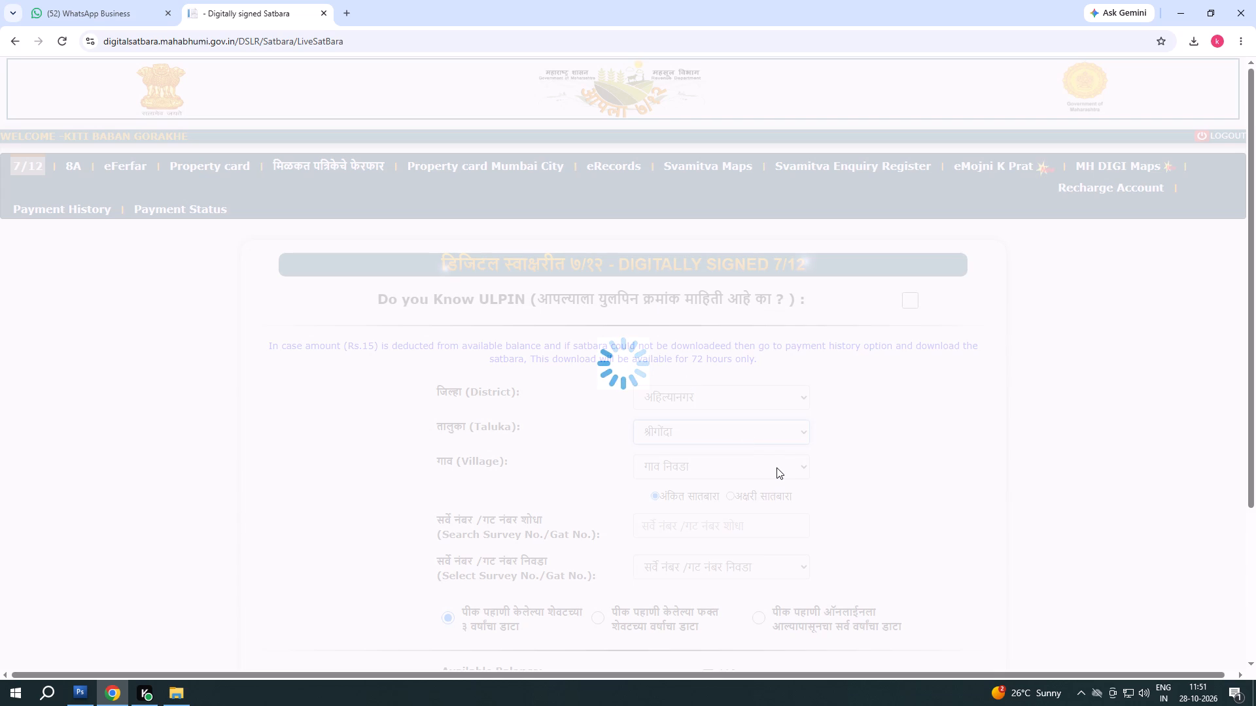
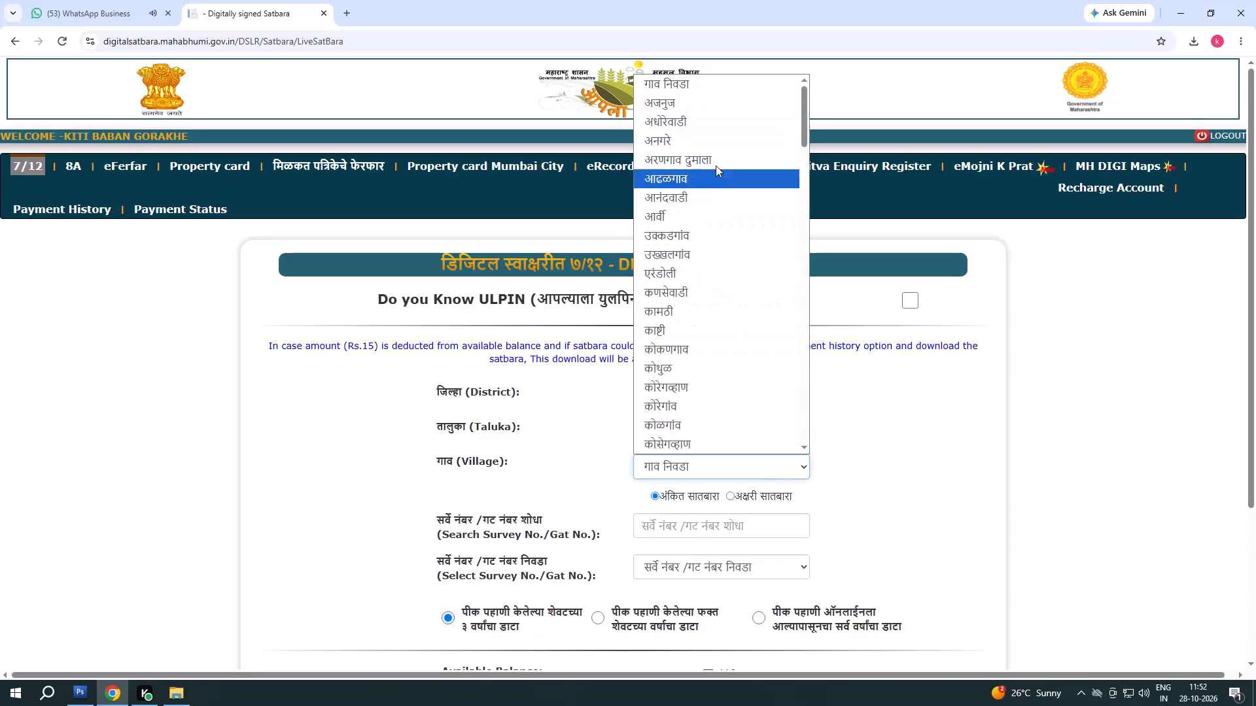
{"action": "scroll", "coordinate": [716, 165], "scroll_direction": "down", "scroll_amount": 16}
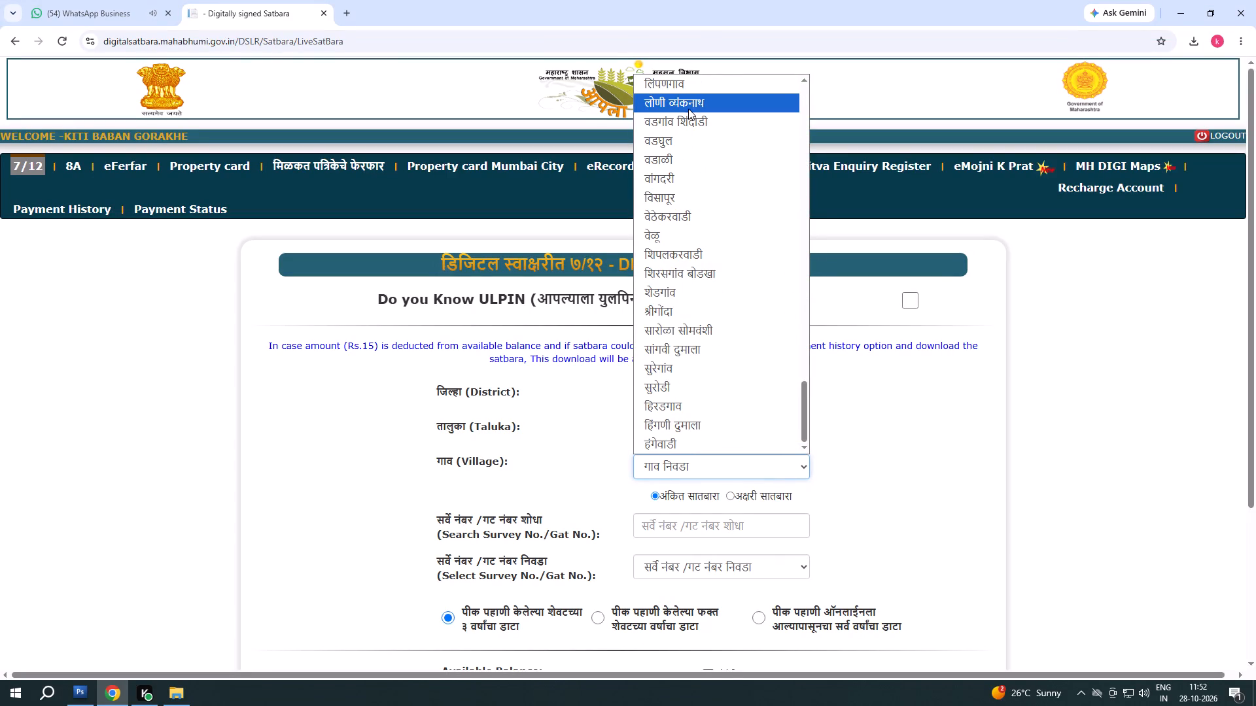
{"action": "left_click", "coordinate": [687, 103]}
{"action": "left_click", "coordinate": [937, 398]}
{"action": "left_click", "coordinate": [681, 525]}
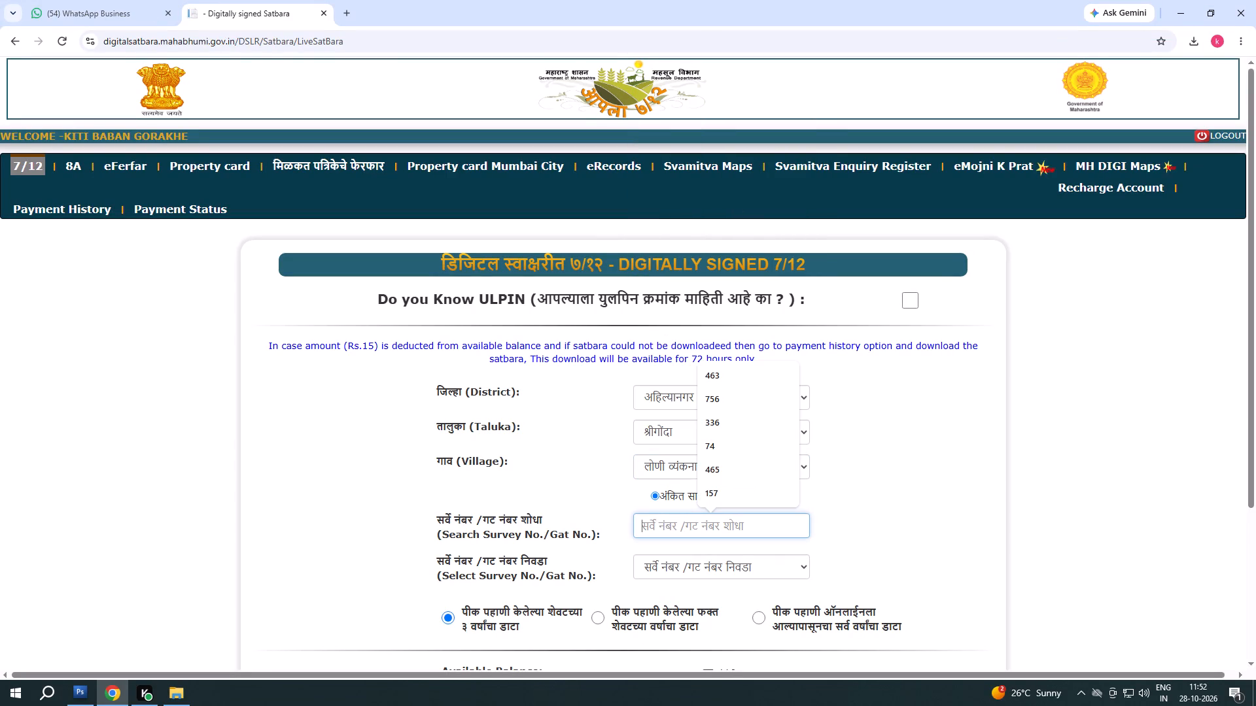
{"action": "type", "text": "232"}
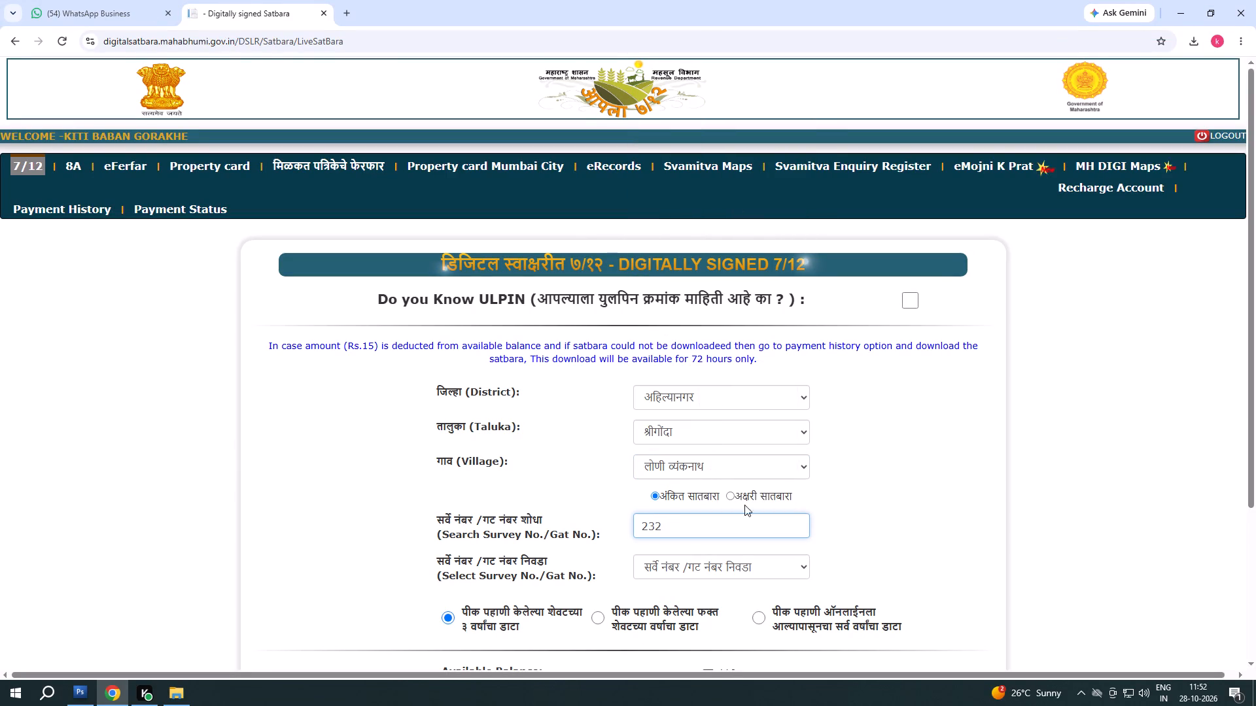
{"action": "left_click", "coordinate": [867, 514]}
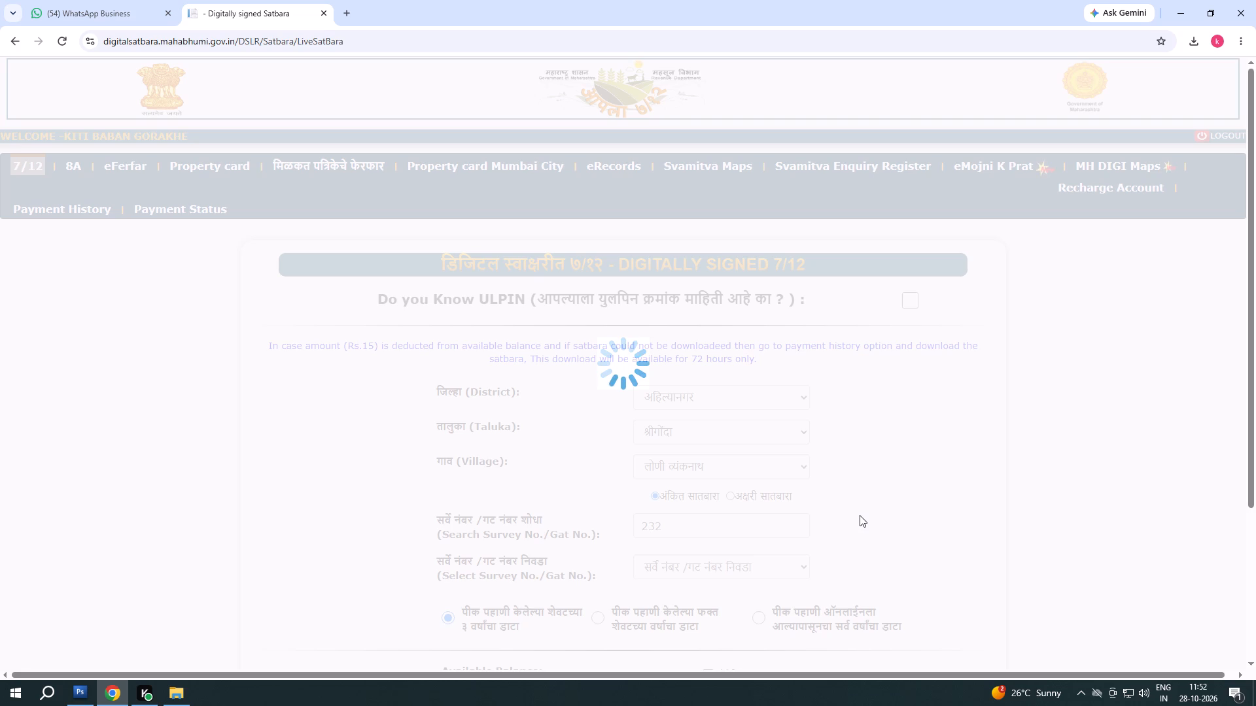
{"action": "left_click", "coordinate": [748, 547]}
{"action": "left_click", "coordinate": [737, 562]}
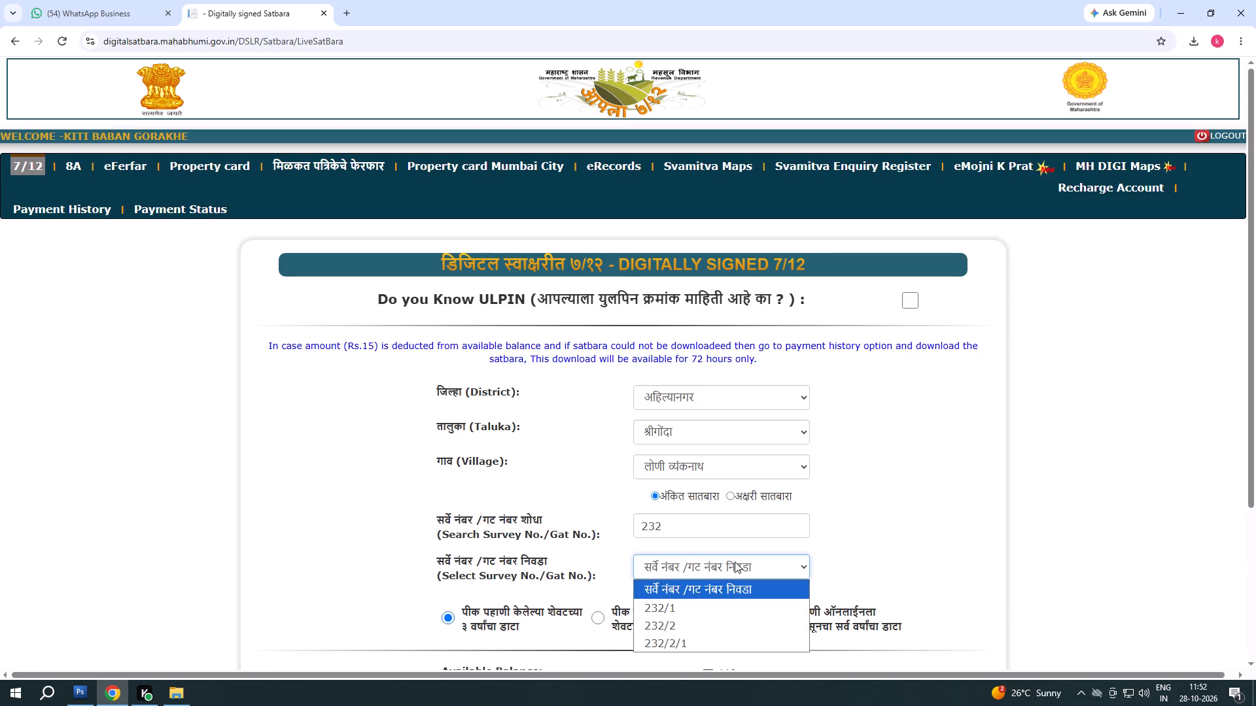
{"action": "left_click", "coordinate": [677, 626]}
{"action": "left_click", "coordinate": [925, 519]}
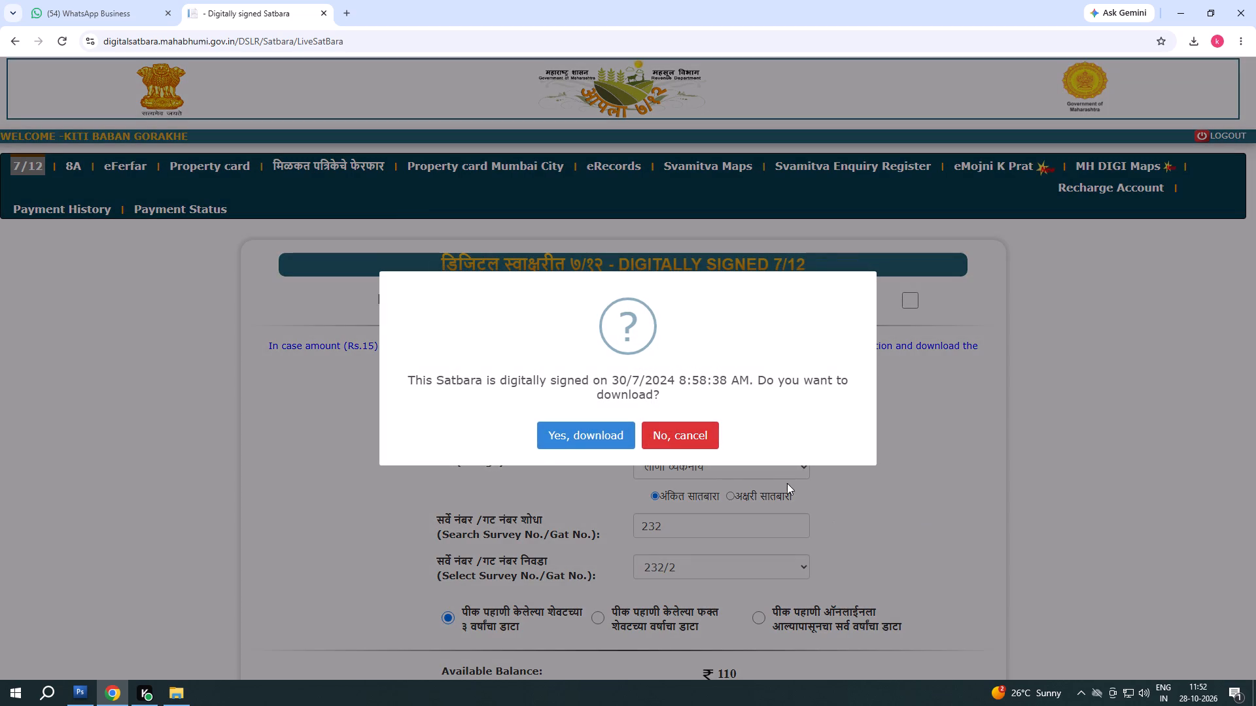
Download the digitally signed 7/12 extract for gat 232/2 with the last three years' crop survey data.
{"action": "left_click", "coordinate": [568, 432]}
{"action": "scroll", "coordinate": [850, 541], "scroll_direction": "down", "scroll_amount": 5}
{"action": "left_click", "coordinate": [769, 521]}
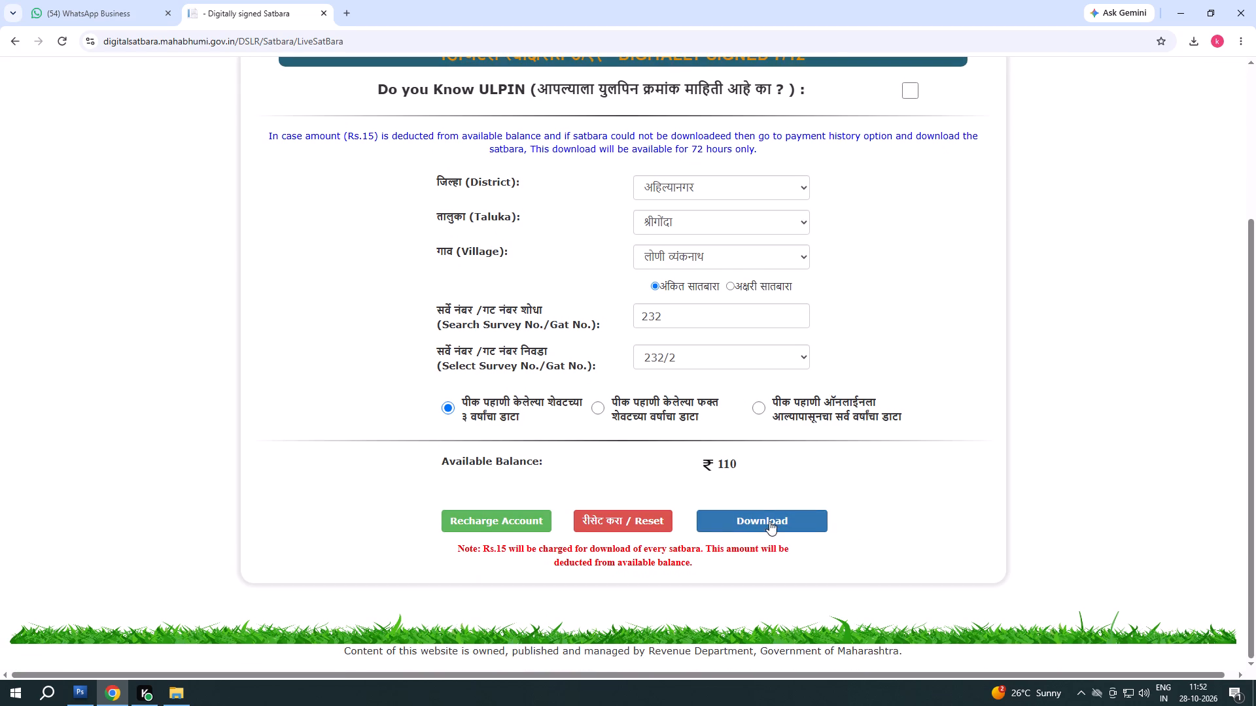
{"action": "left_click", "coordinate": [568, 452]}
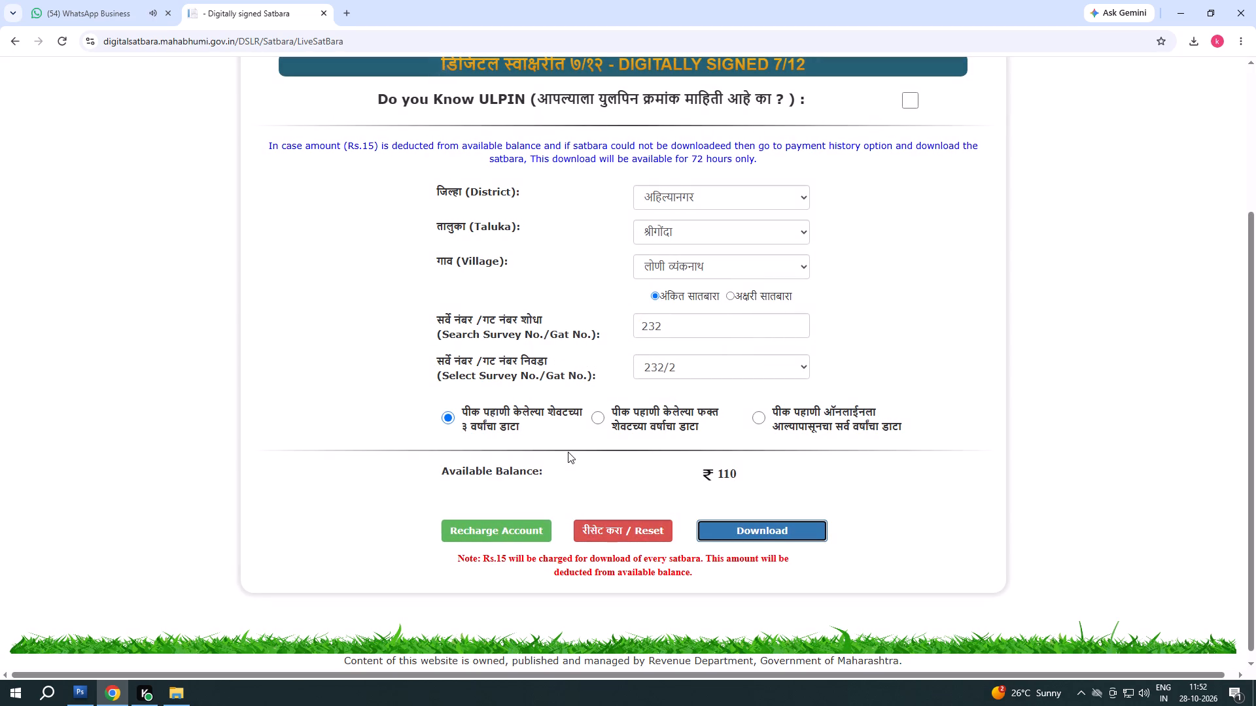
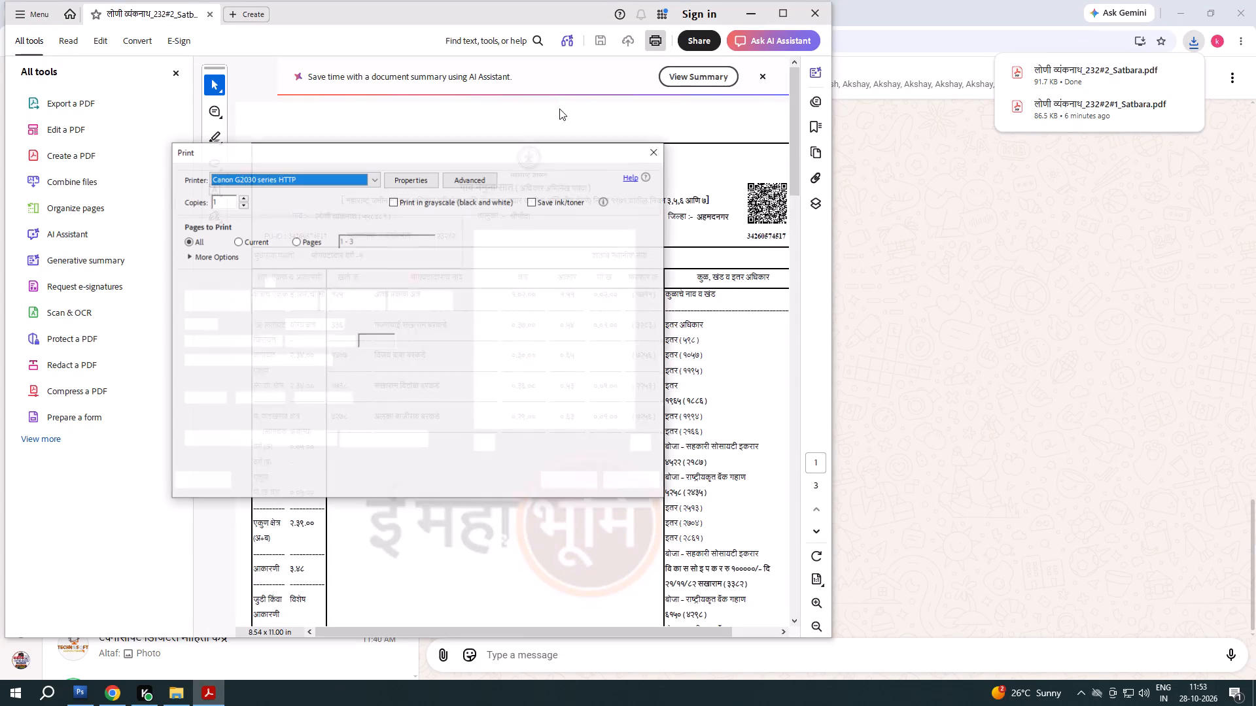
Set the Canon G2030 series printer to the color Zerox profile and turn off preview before printing for the gat 232/2 extract.
{"action": "left_click", "coordinate": [419, 180]}
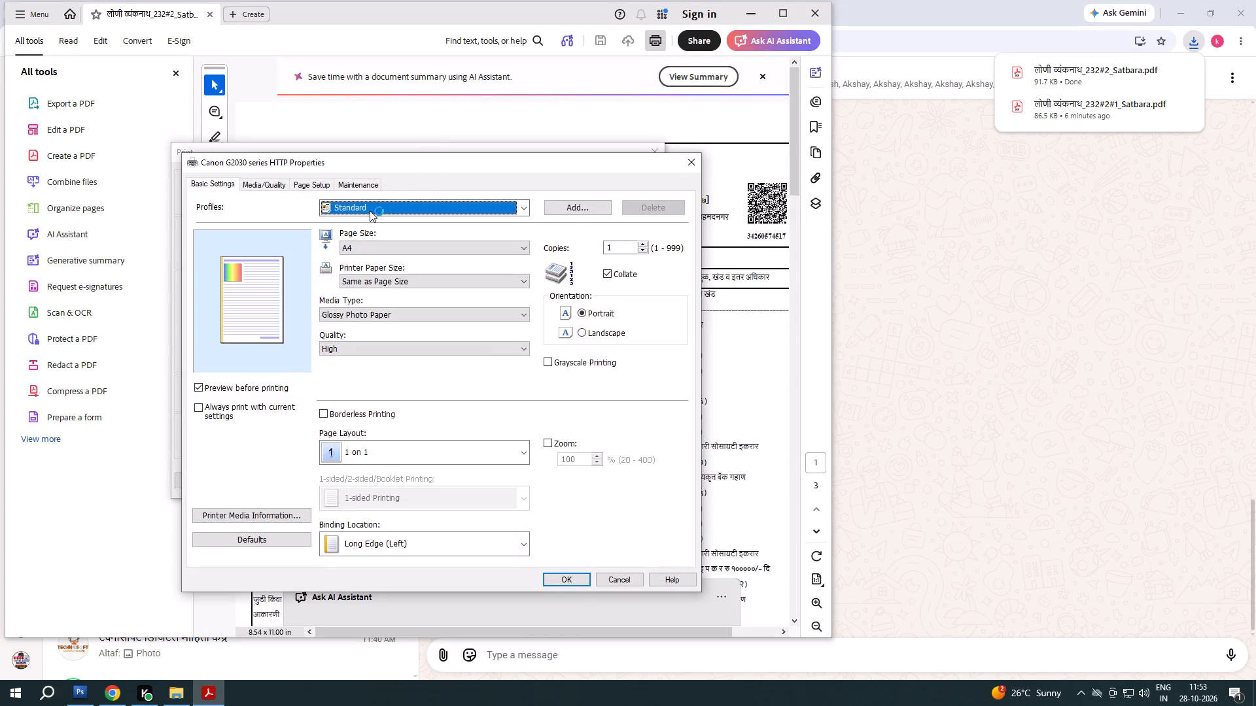
{"action": "left_click", "coordinate": [370, 210]}
{"action": "left_click", "coordinate": [362, 312]}
{"action": "left_click", "coordinate": [258, 394]}
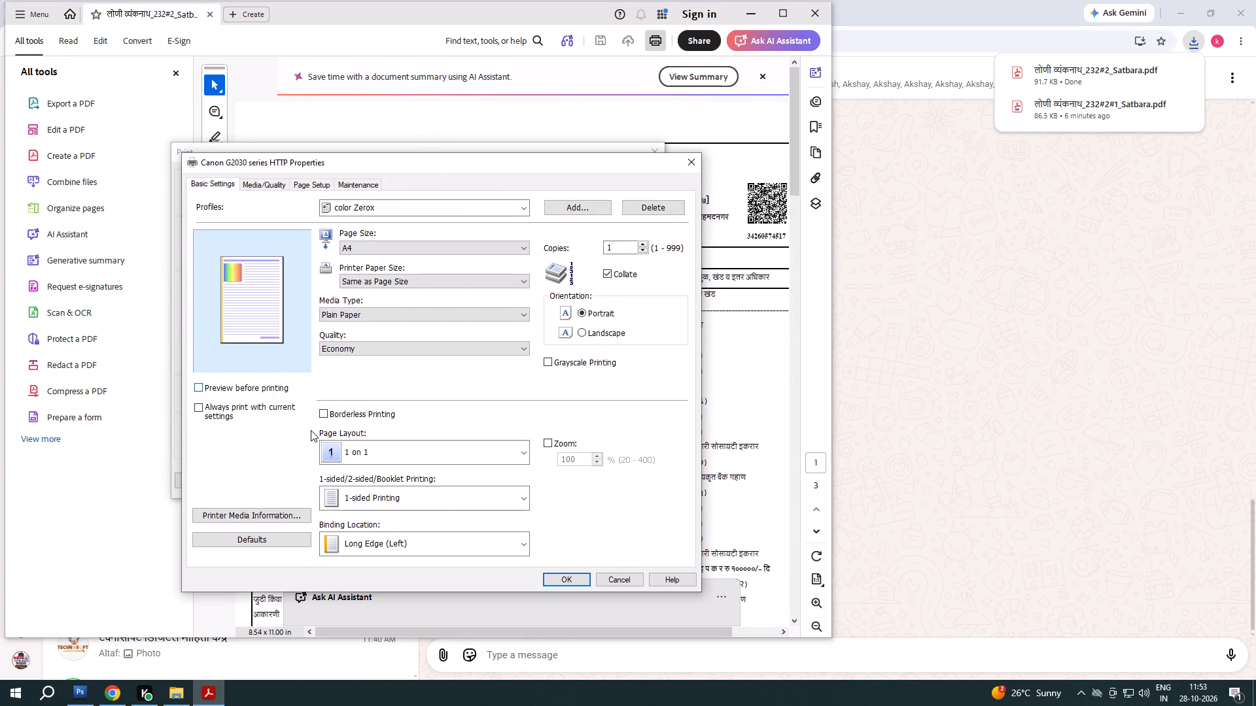
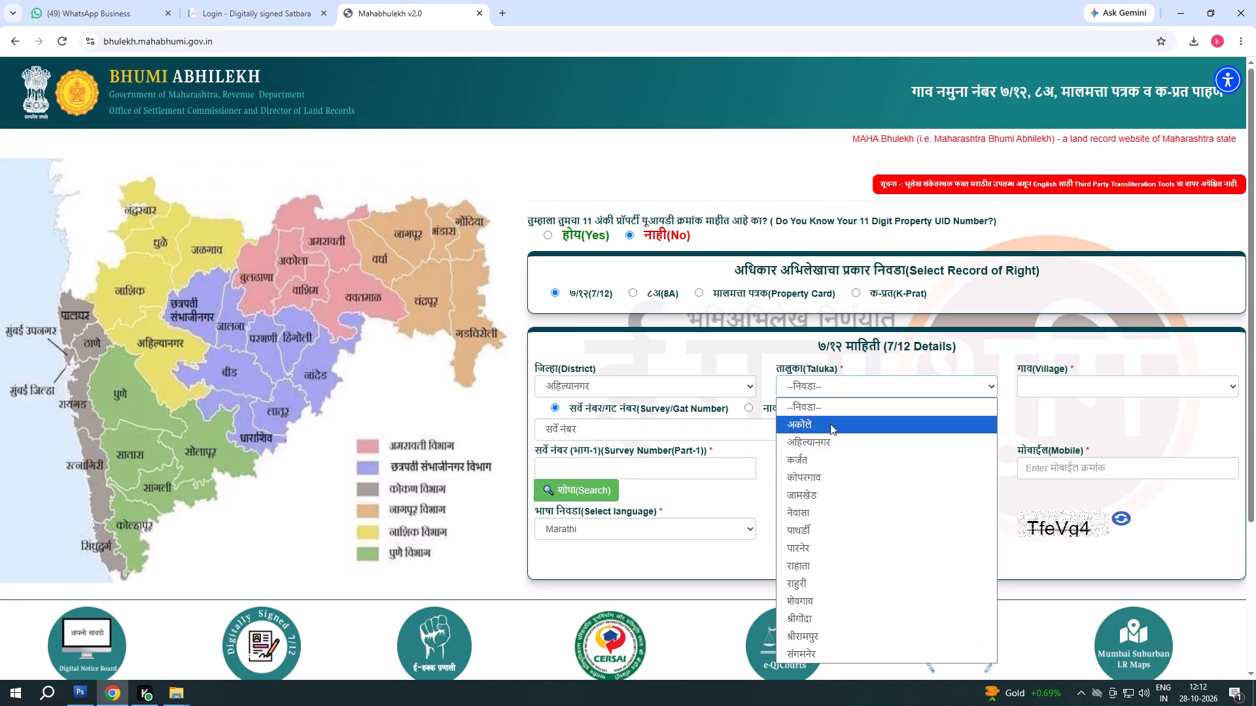
Set the 7/12 search location to taluka श्रीगोंदा and village लोणी व्यंकनाथ.
{"action": "left_click", "coordinate": [818, 617]}
{"action": "left_click", "coordinate": [1070, 388]}
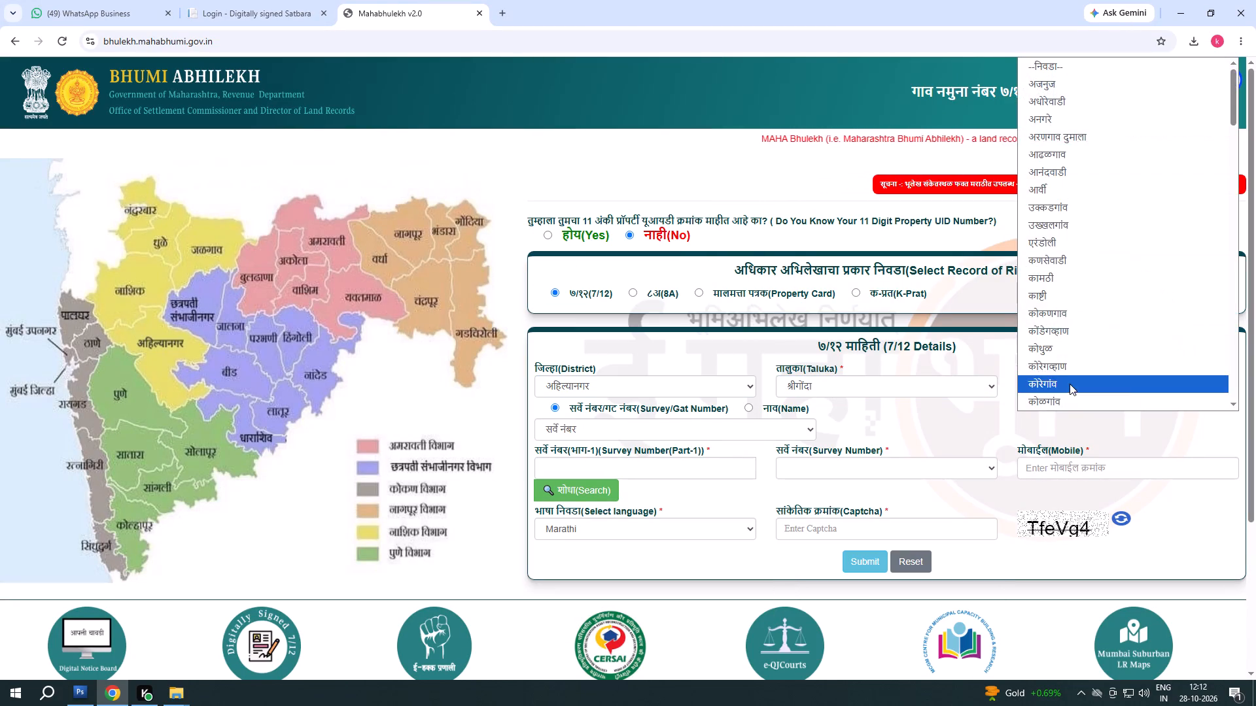
{"action": "scroll", "coordinate": [1070, 286], "scroll_direction": "down", "scroll_amount": 12}
{"action": "scroll", "coordinate": [1063, 186], "scroll_direction": "down", "scroll_amount": 6}
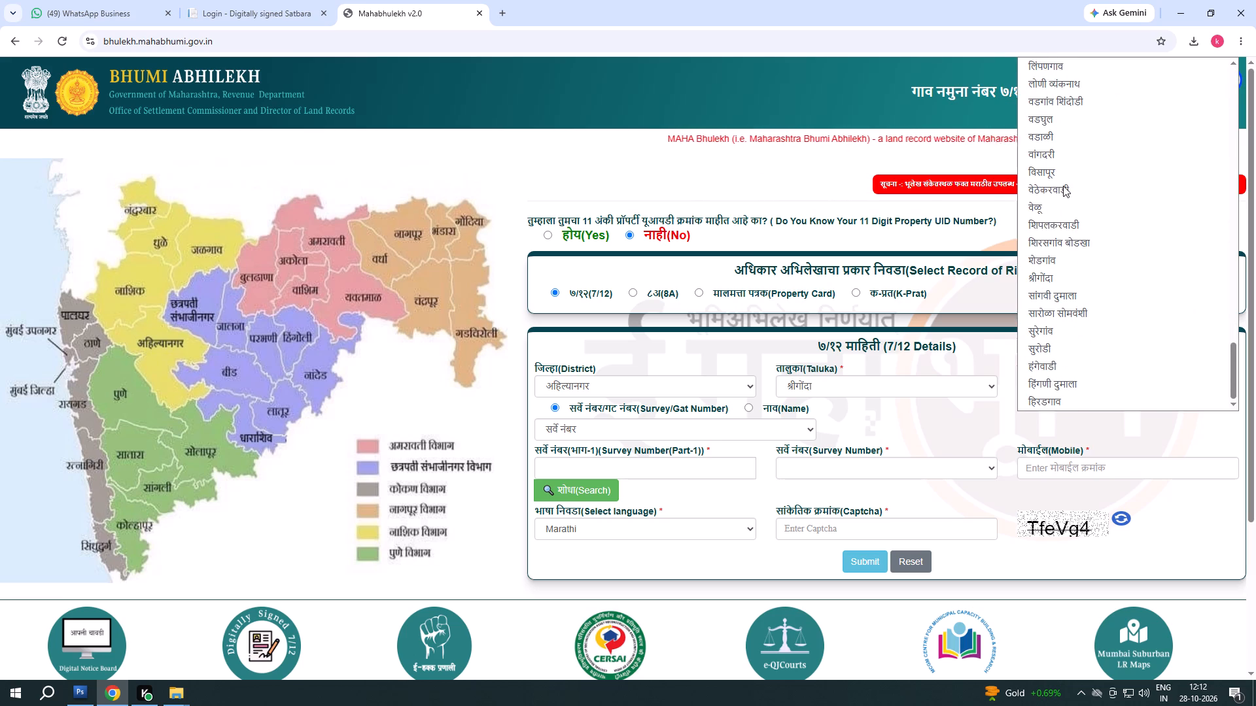
{"action": "scroll", "coordinate": [1063, 186], "scroll_direction": "down", "scroll_amount": 6}
{"action": "left_click", "coordinate": [1069, 86]}
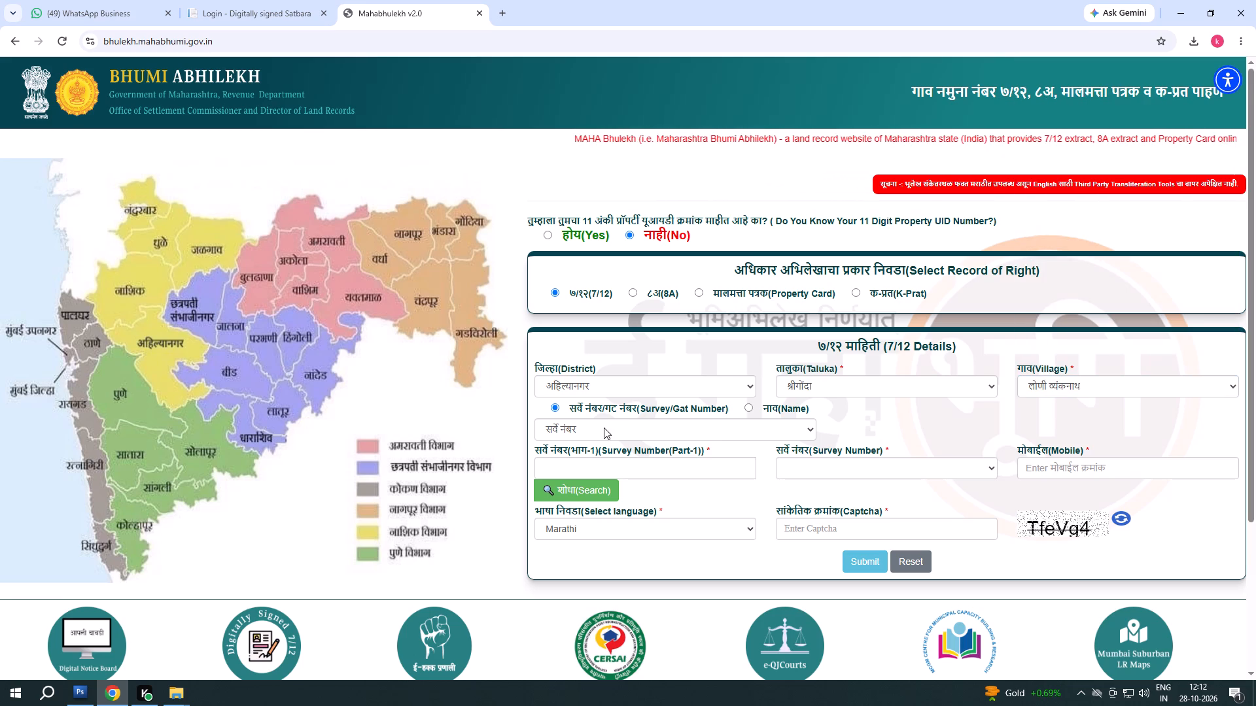
Search by सर्वे नंबर for survey number 230 and choose 230/2 from the matching survey numbers.
{"action": "left_click", "coordinate": [604, 431]}
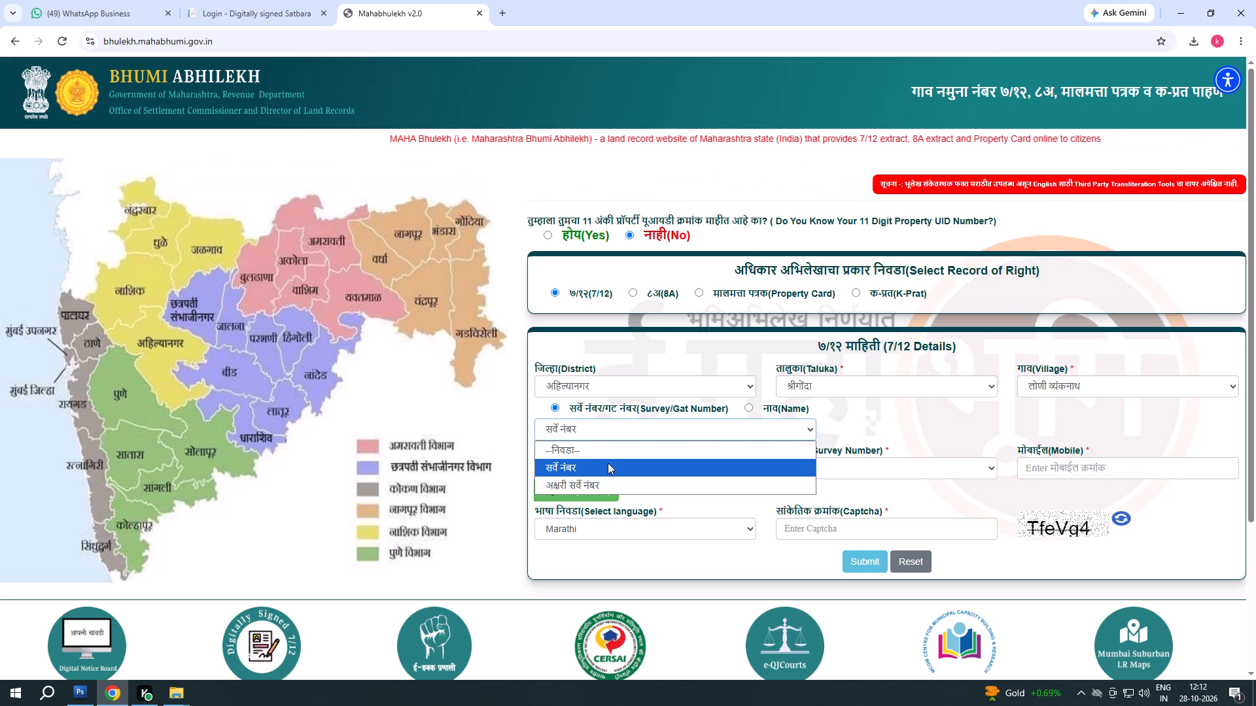
{"action": "left_click", "coordinate": [608, 463]}
{"action": "left_click", "coordinate": [675, 469]}
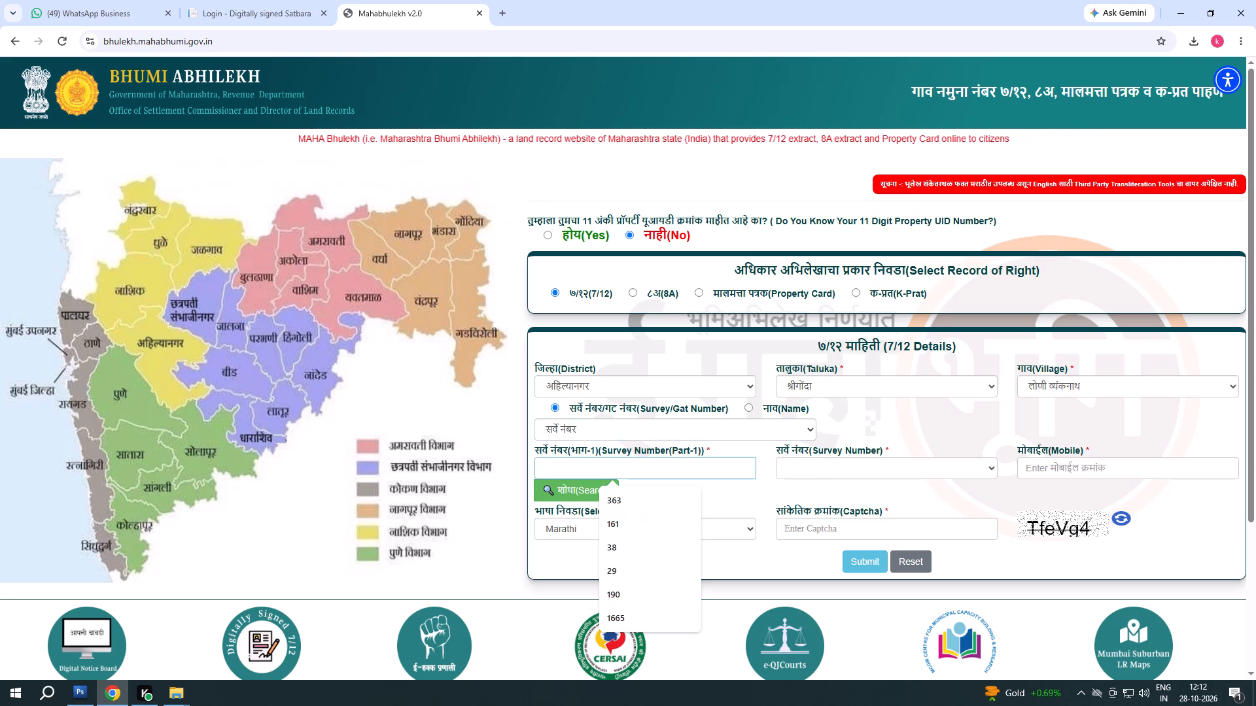
{"action": "type", "text": "203"}
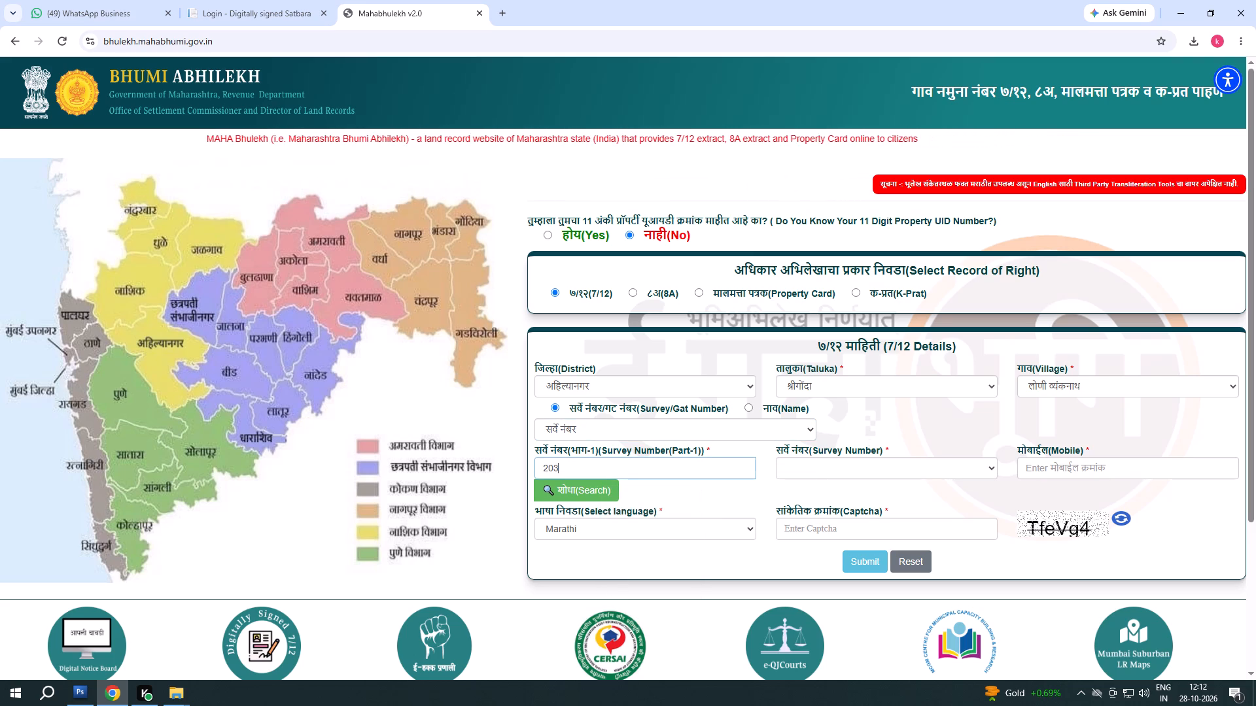
{"action": "key", "text": "BackSpace"}
{"action": "key", "text": "BackSpace"}
{"action": "key", "text": "BackSpace"}
{"action": "key", "text": "BackSpace"}
{"action": "type", "text": "230"}
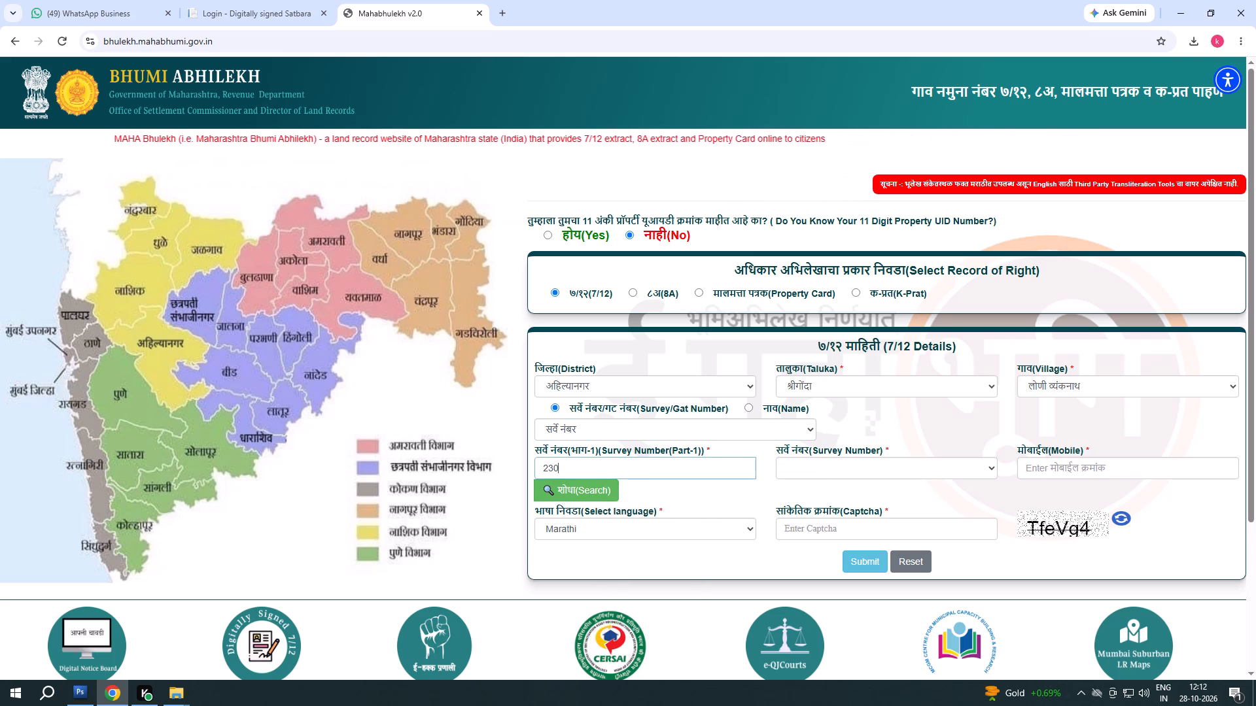
{"action": "left_click", "coordinate": [724, 488]}
{"action": "left_click", "coordinate": [873, 474]}
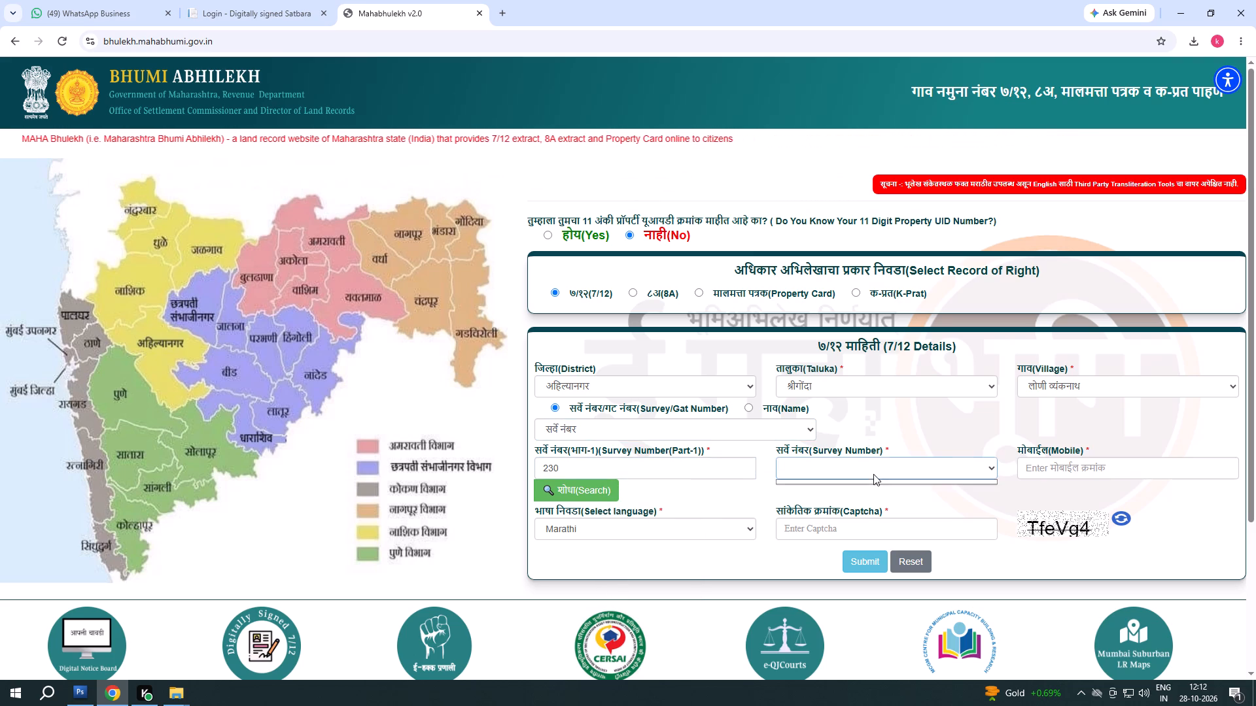
{"action": "left_click", "coordinate": [721, 506]}
{"action": "left_click", "coordinate": [597, 482]}
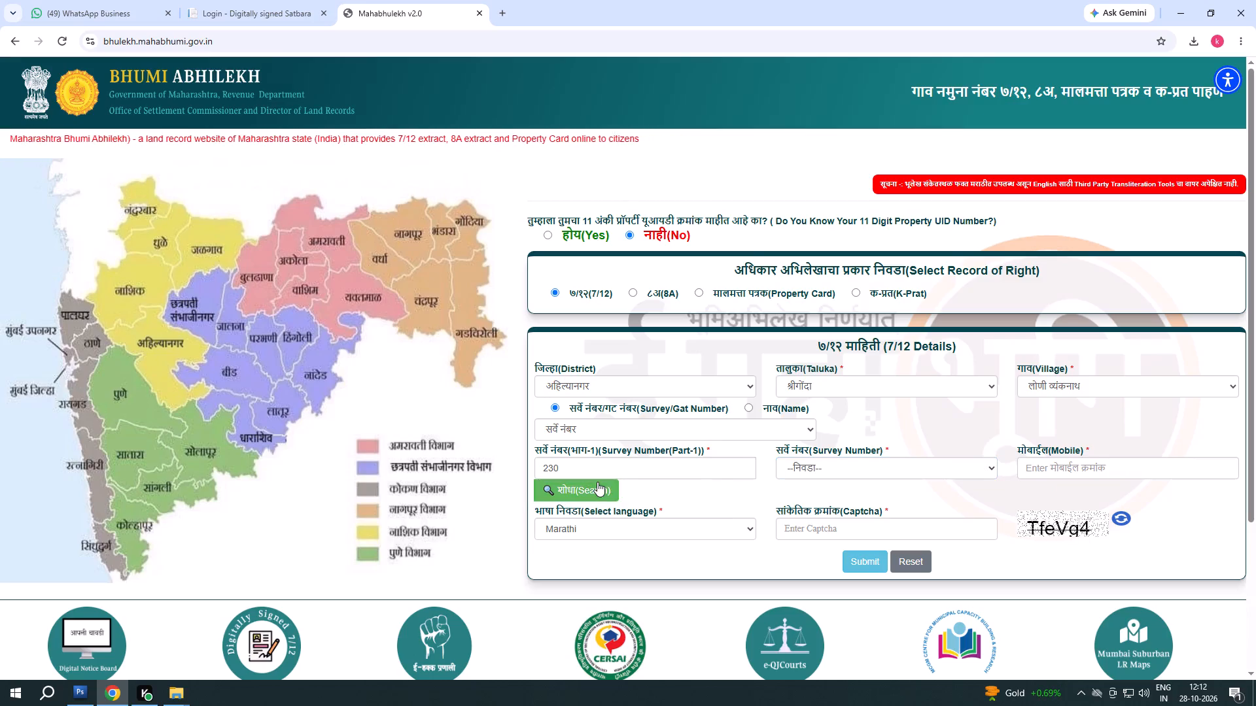
{"action": "left_click", "coordinate": [892, 470]}
{"action": "left_click", "coordinate": [831, 512]}
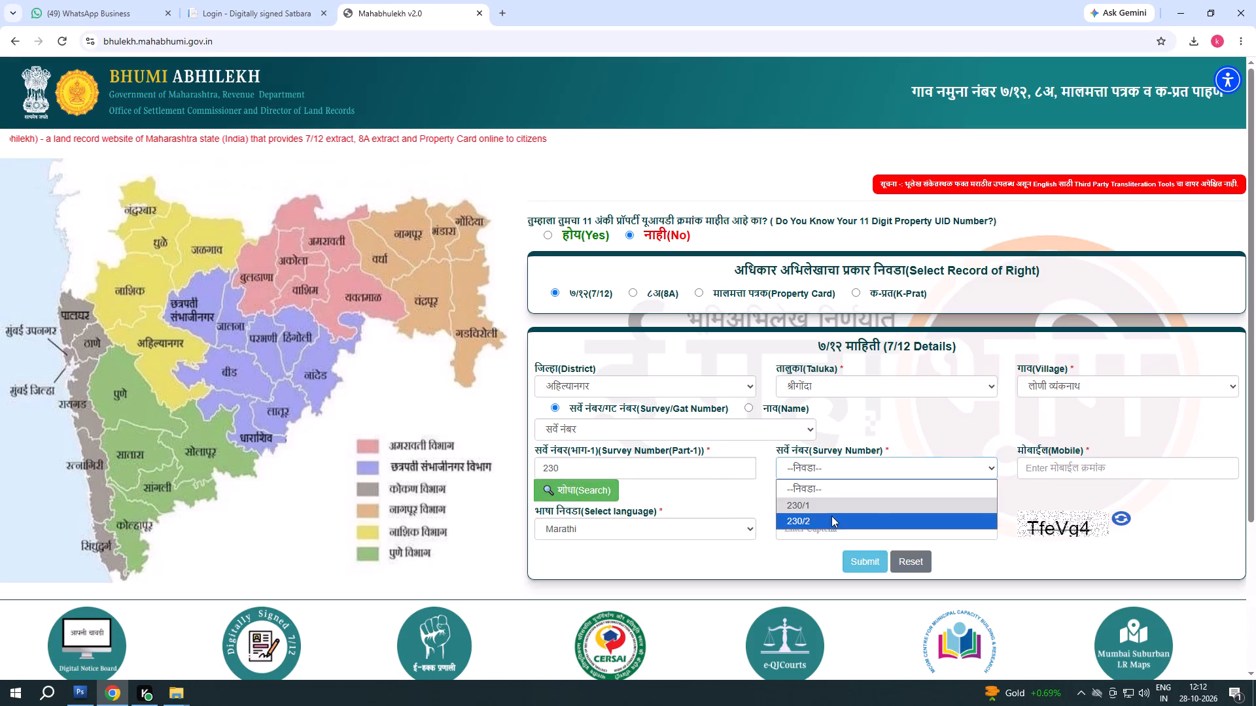
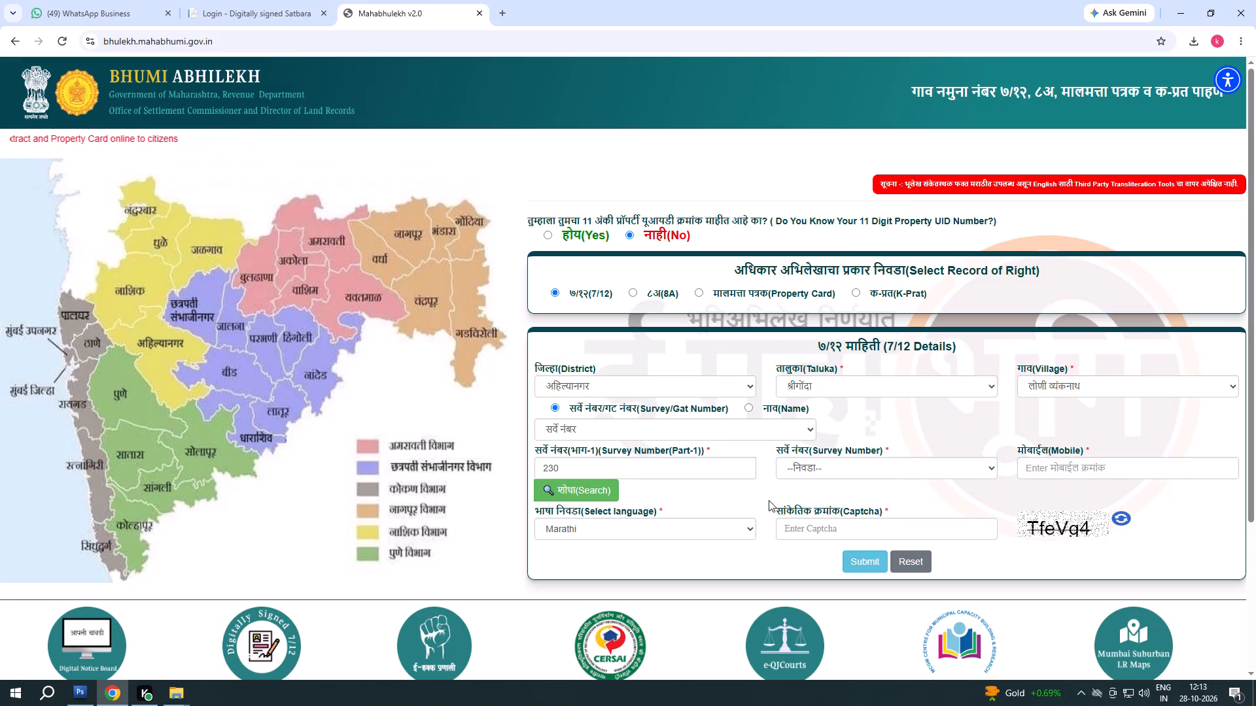
Open the choice of matching survey numbers for survey number 230 in the 7/12 search.
{"action": "left_click", "coordinate": [896, 475]}
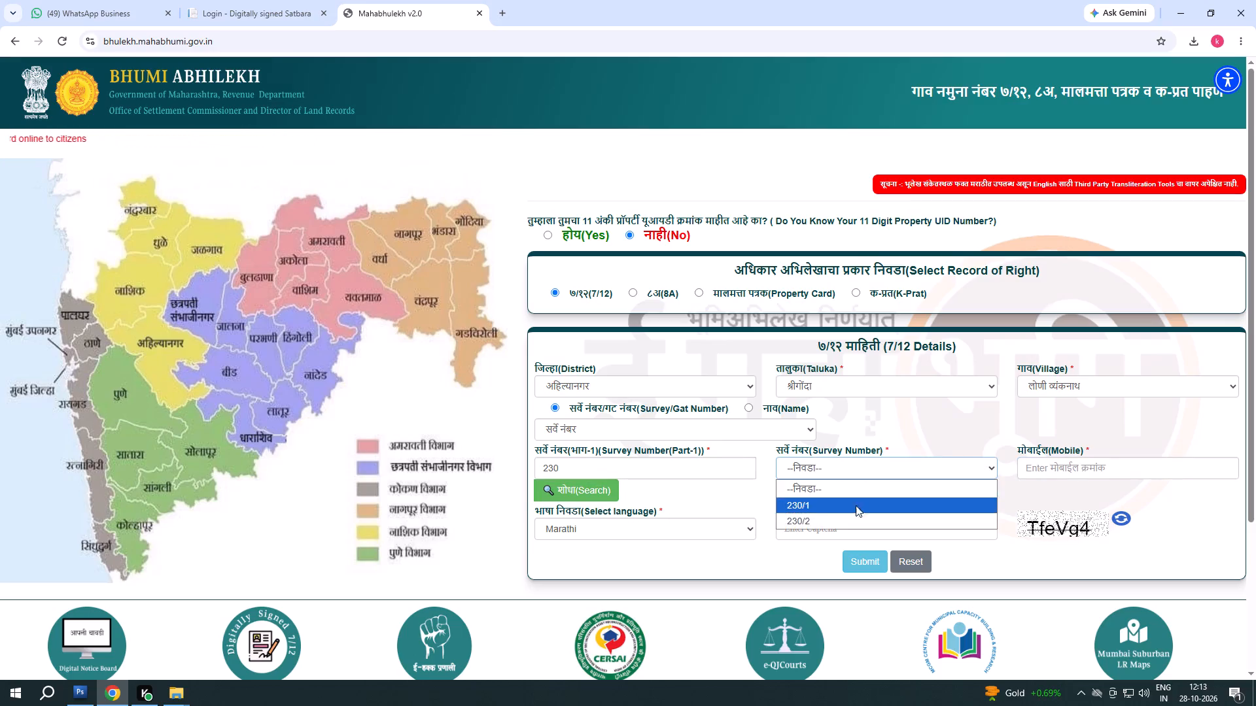
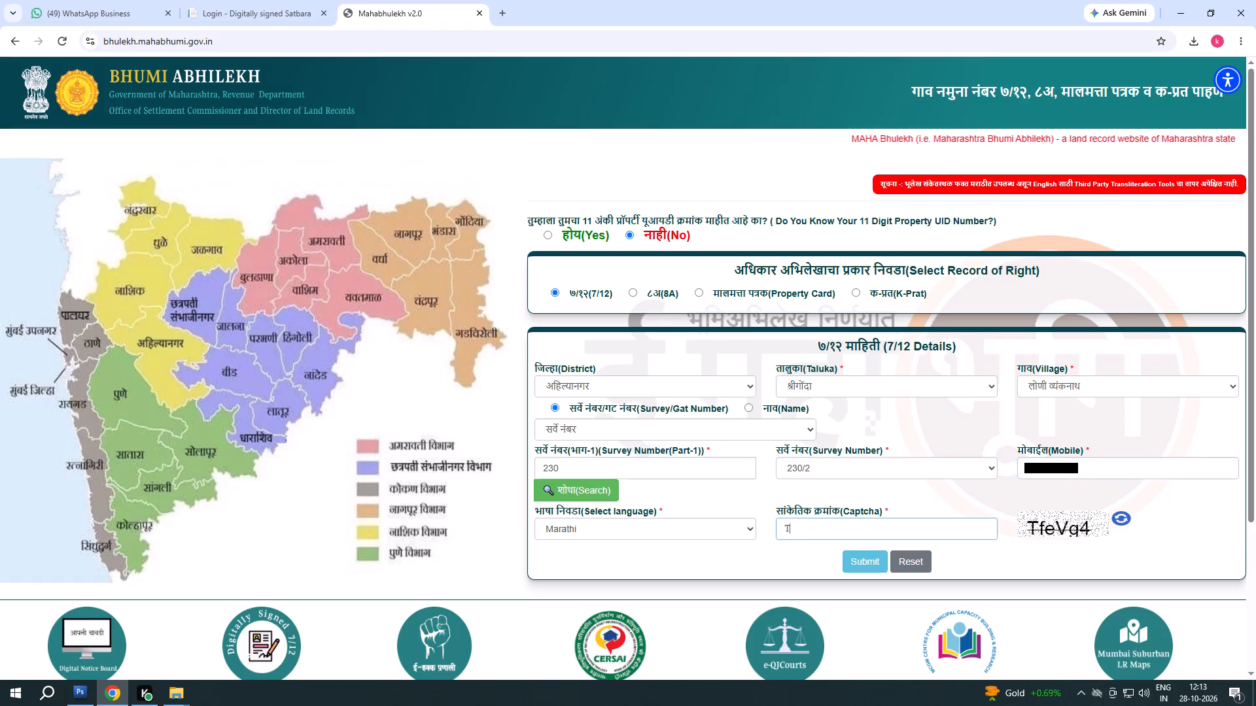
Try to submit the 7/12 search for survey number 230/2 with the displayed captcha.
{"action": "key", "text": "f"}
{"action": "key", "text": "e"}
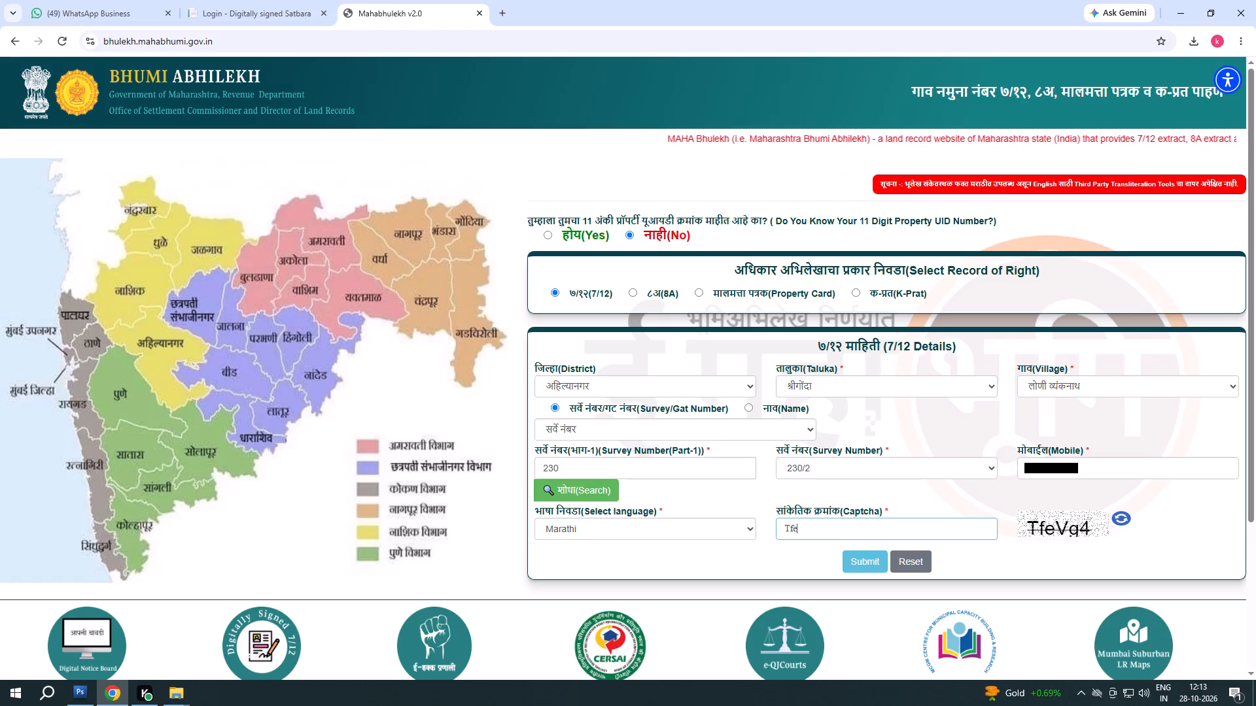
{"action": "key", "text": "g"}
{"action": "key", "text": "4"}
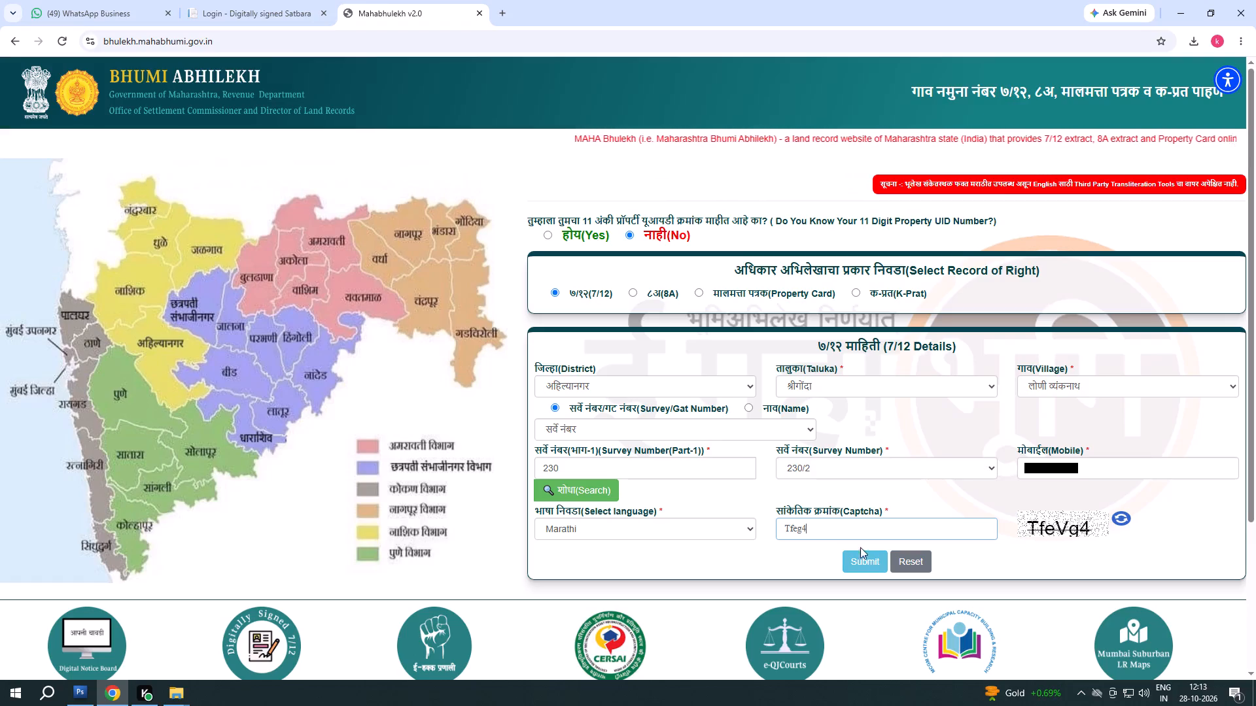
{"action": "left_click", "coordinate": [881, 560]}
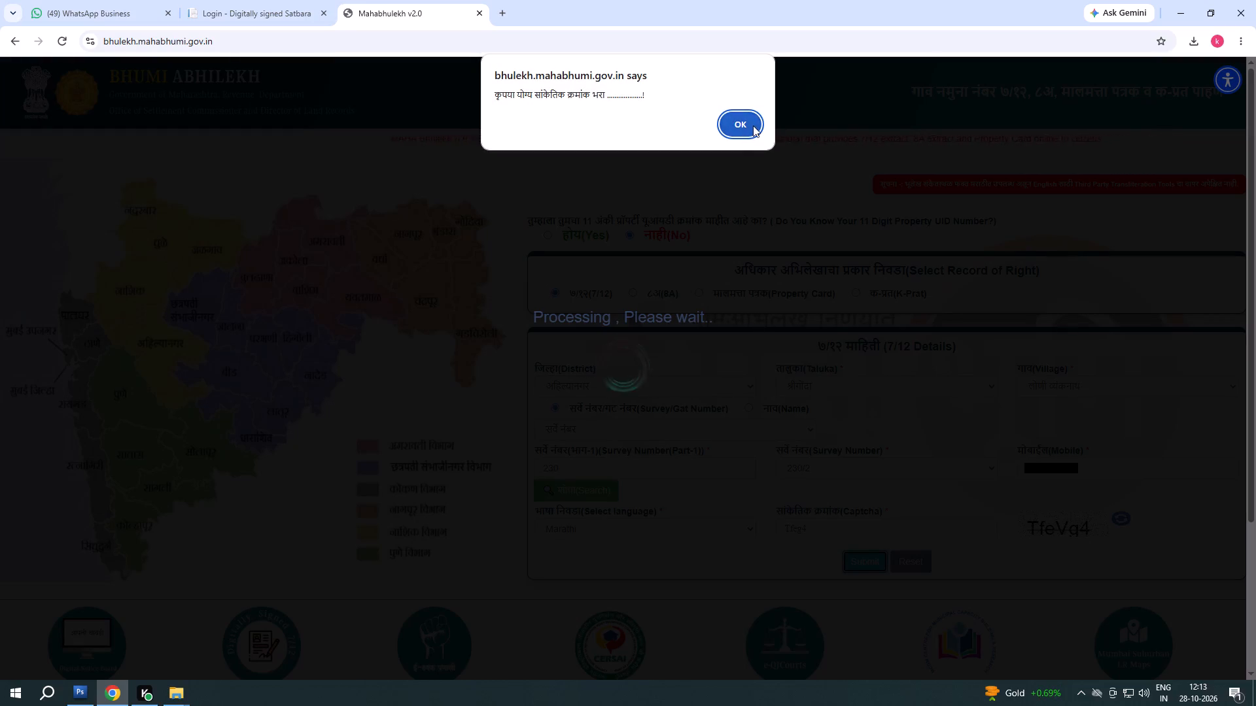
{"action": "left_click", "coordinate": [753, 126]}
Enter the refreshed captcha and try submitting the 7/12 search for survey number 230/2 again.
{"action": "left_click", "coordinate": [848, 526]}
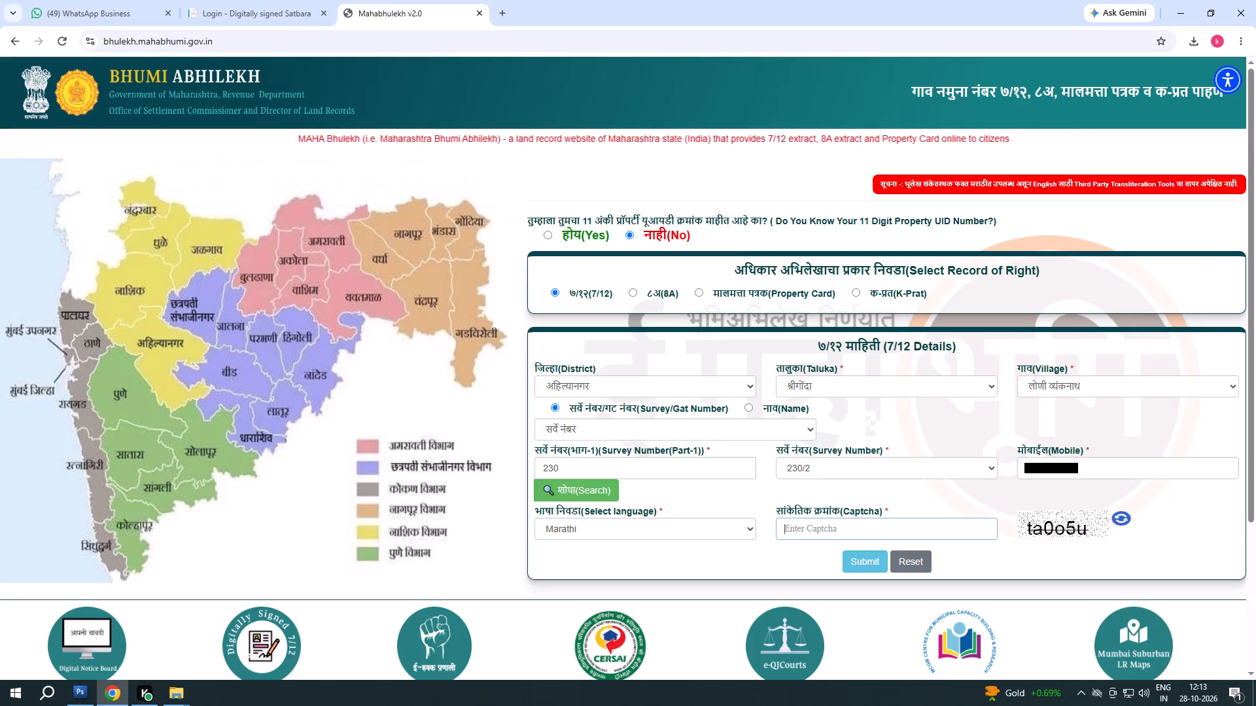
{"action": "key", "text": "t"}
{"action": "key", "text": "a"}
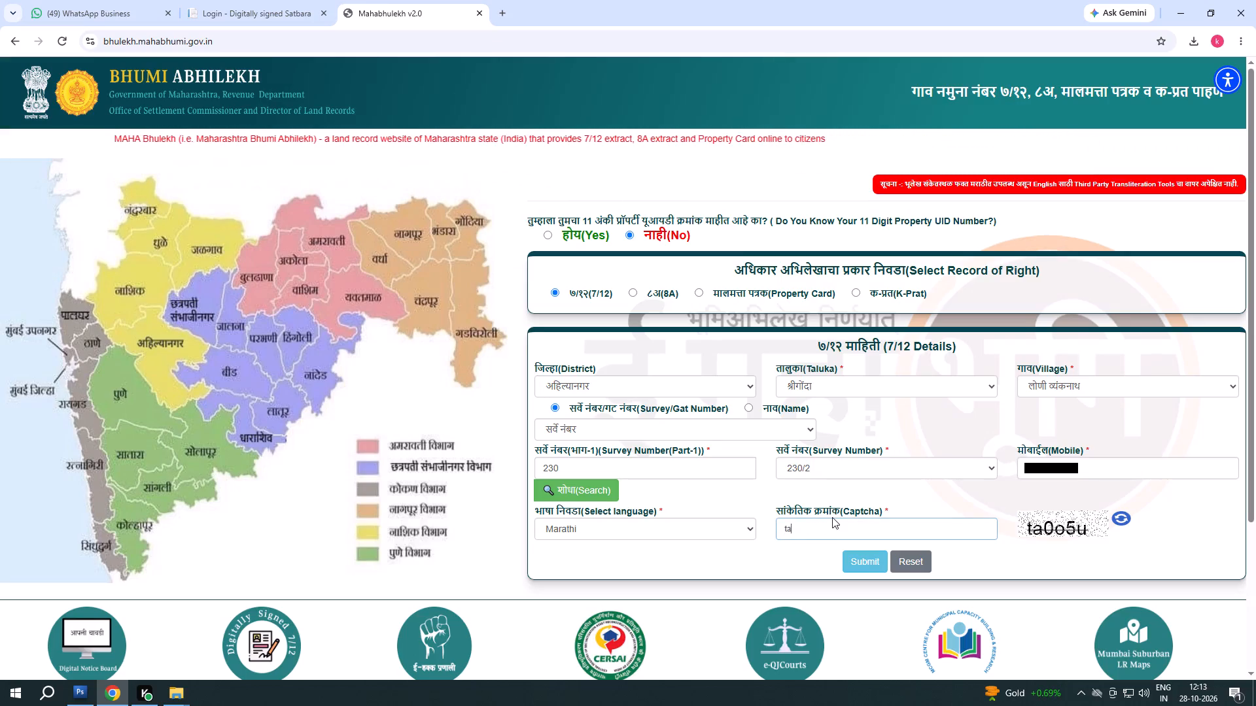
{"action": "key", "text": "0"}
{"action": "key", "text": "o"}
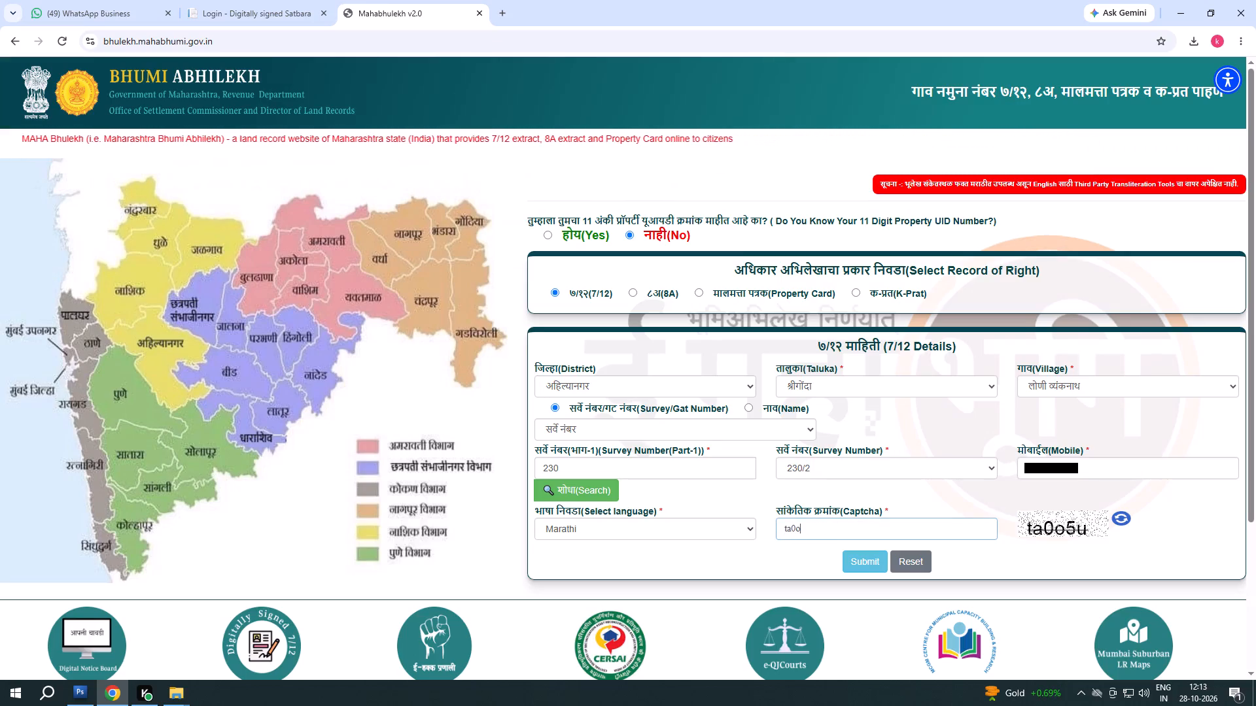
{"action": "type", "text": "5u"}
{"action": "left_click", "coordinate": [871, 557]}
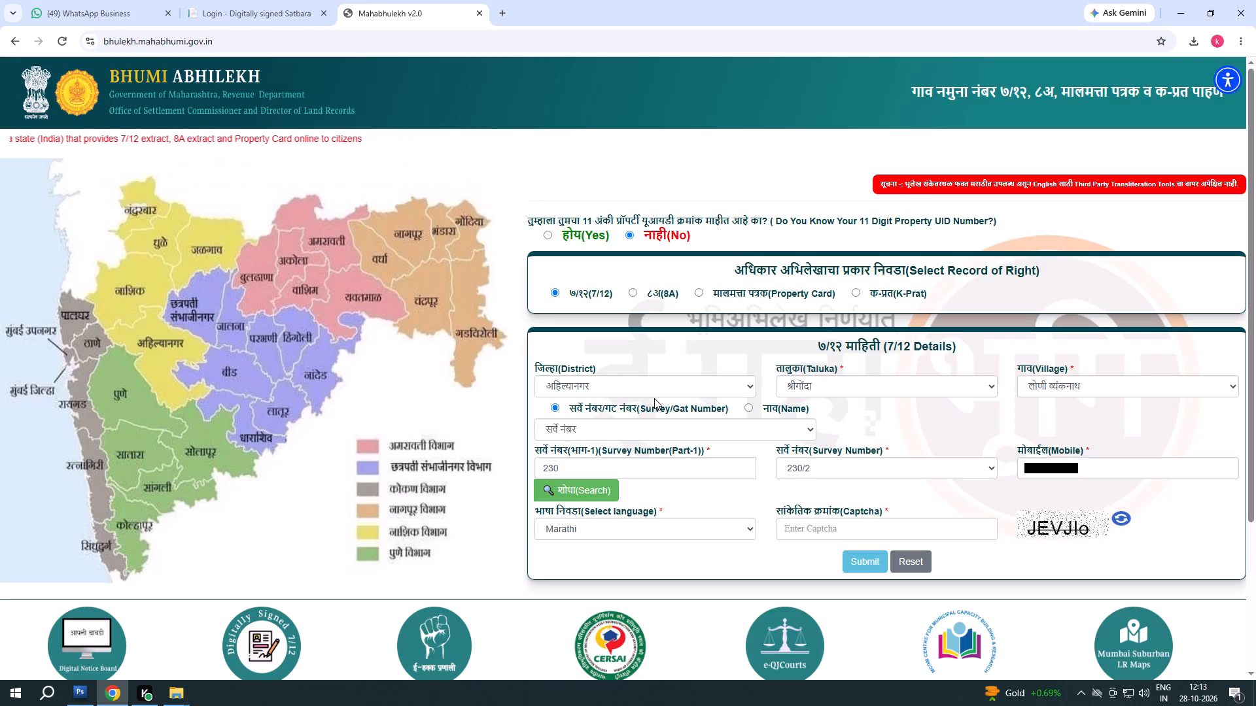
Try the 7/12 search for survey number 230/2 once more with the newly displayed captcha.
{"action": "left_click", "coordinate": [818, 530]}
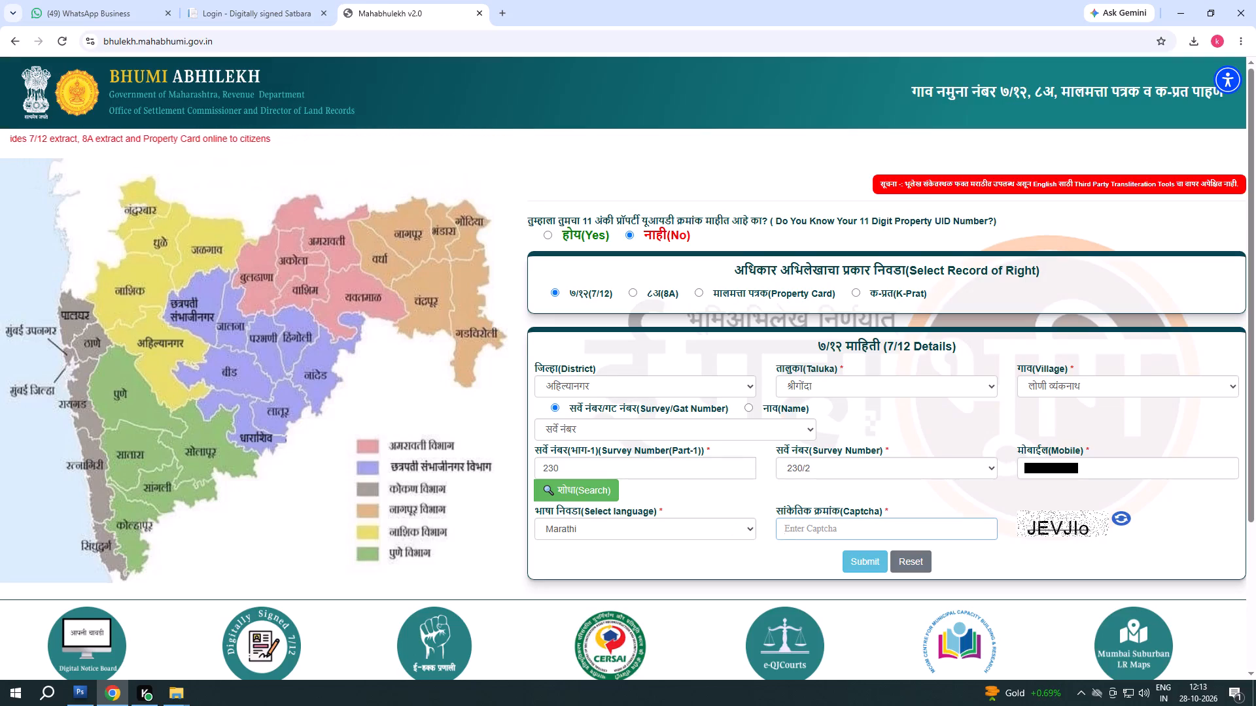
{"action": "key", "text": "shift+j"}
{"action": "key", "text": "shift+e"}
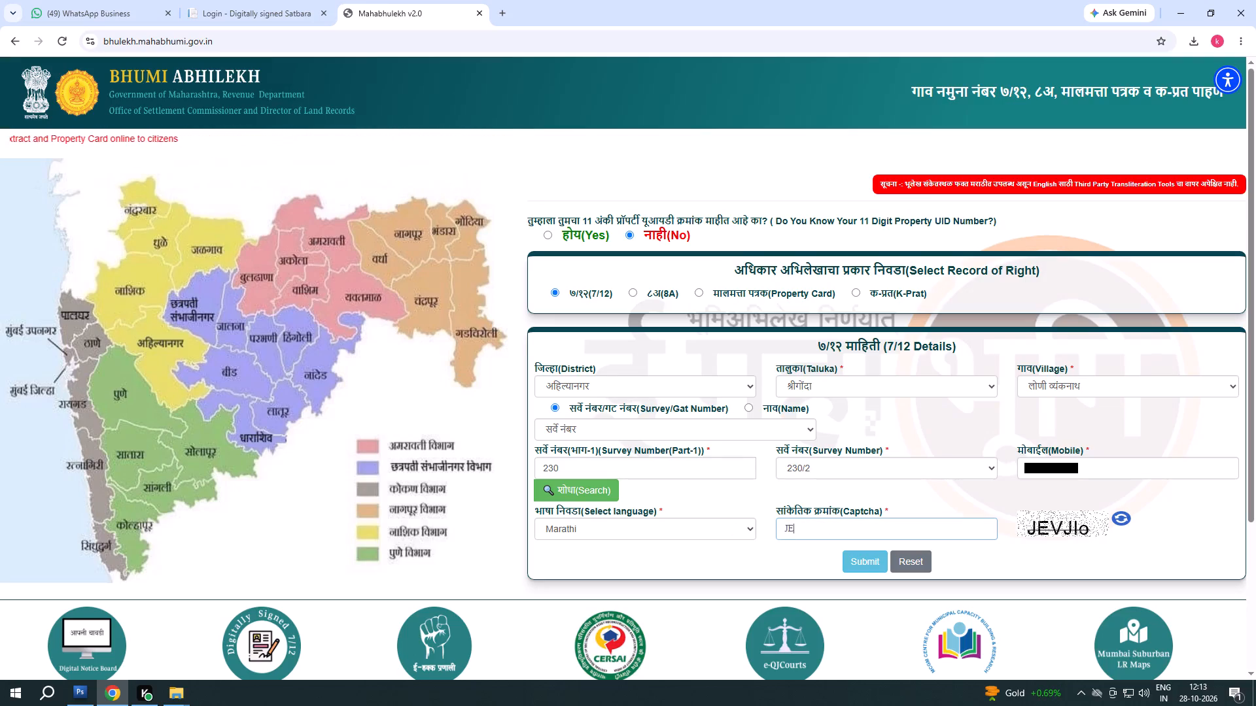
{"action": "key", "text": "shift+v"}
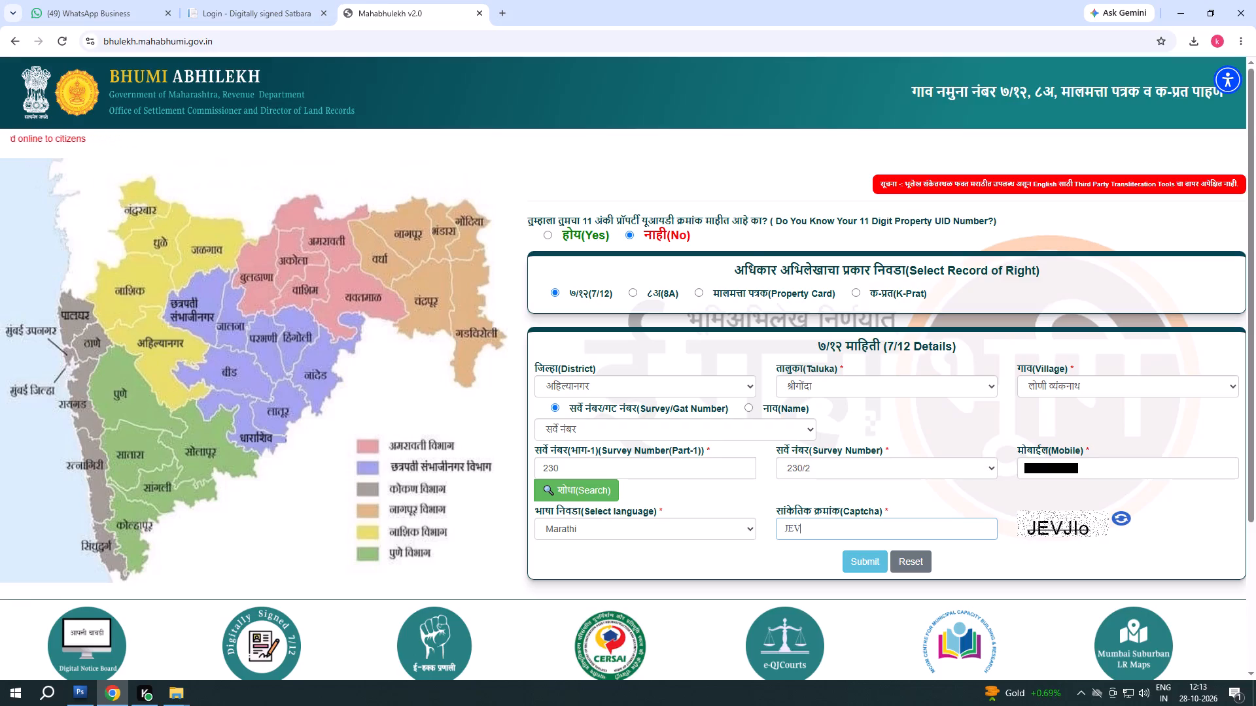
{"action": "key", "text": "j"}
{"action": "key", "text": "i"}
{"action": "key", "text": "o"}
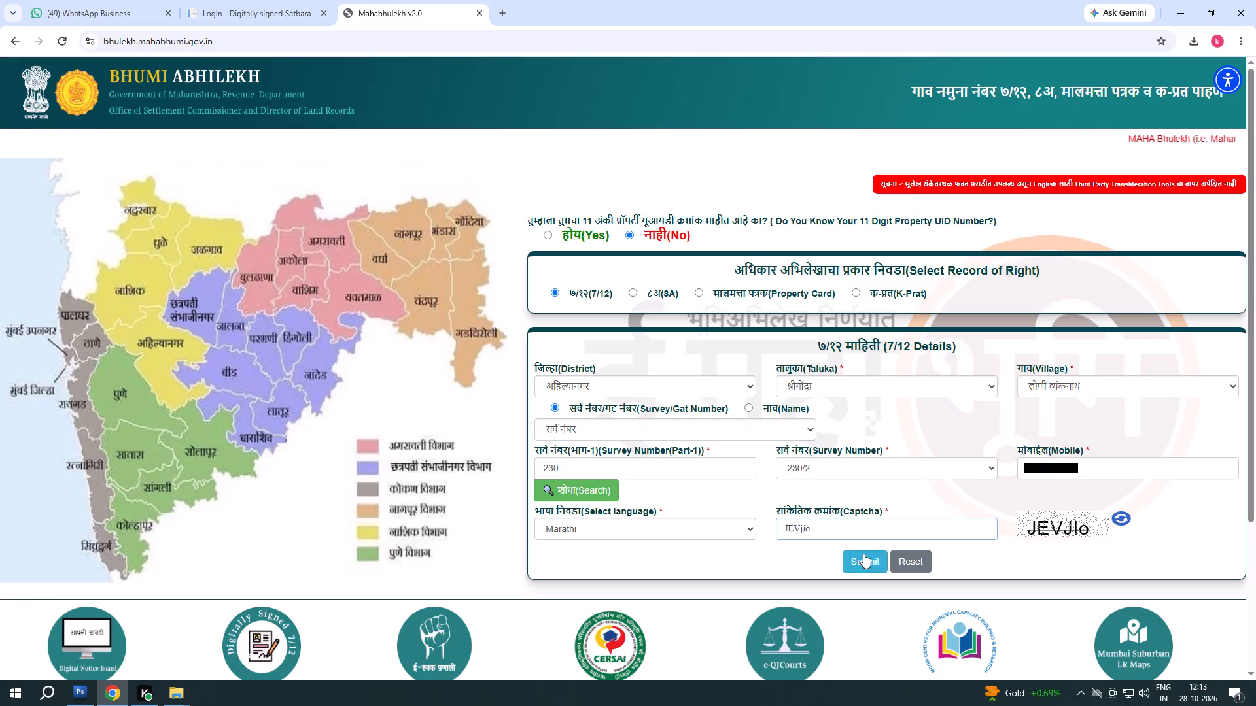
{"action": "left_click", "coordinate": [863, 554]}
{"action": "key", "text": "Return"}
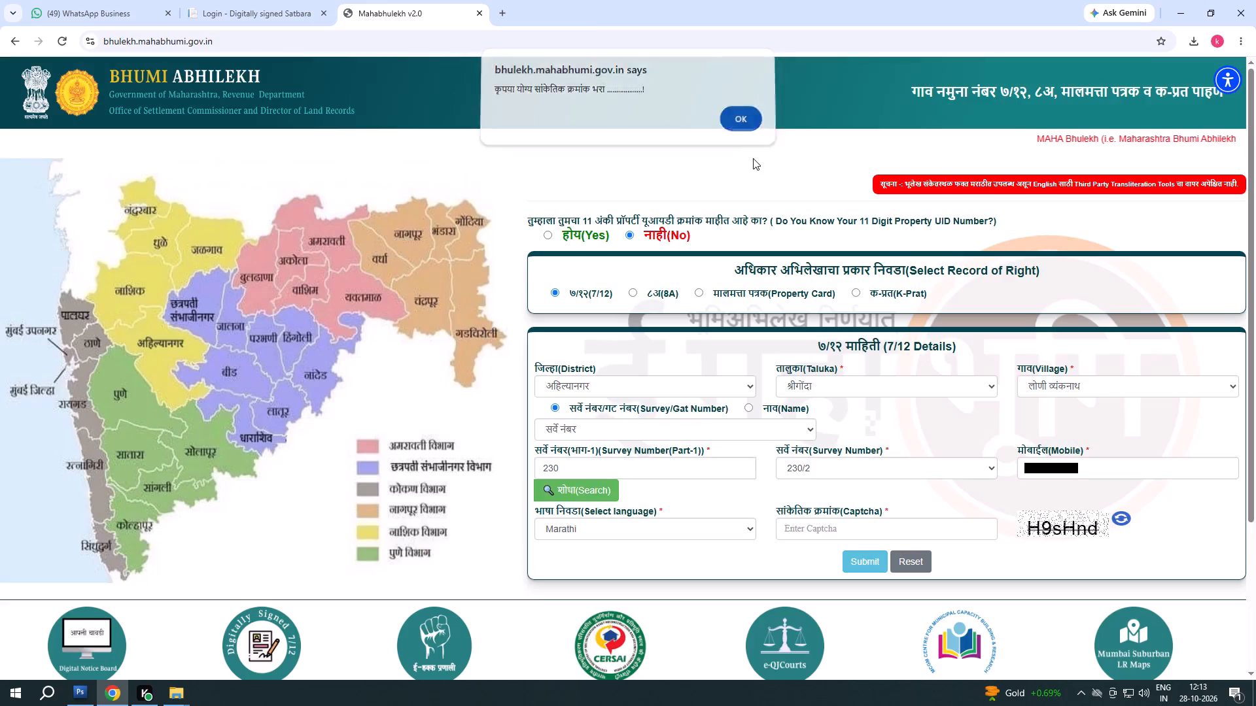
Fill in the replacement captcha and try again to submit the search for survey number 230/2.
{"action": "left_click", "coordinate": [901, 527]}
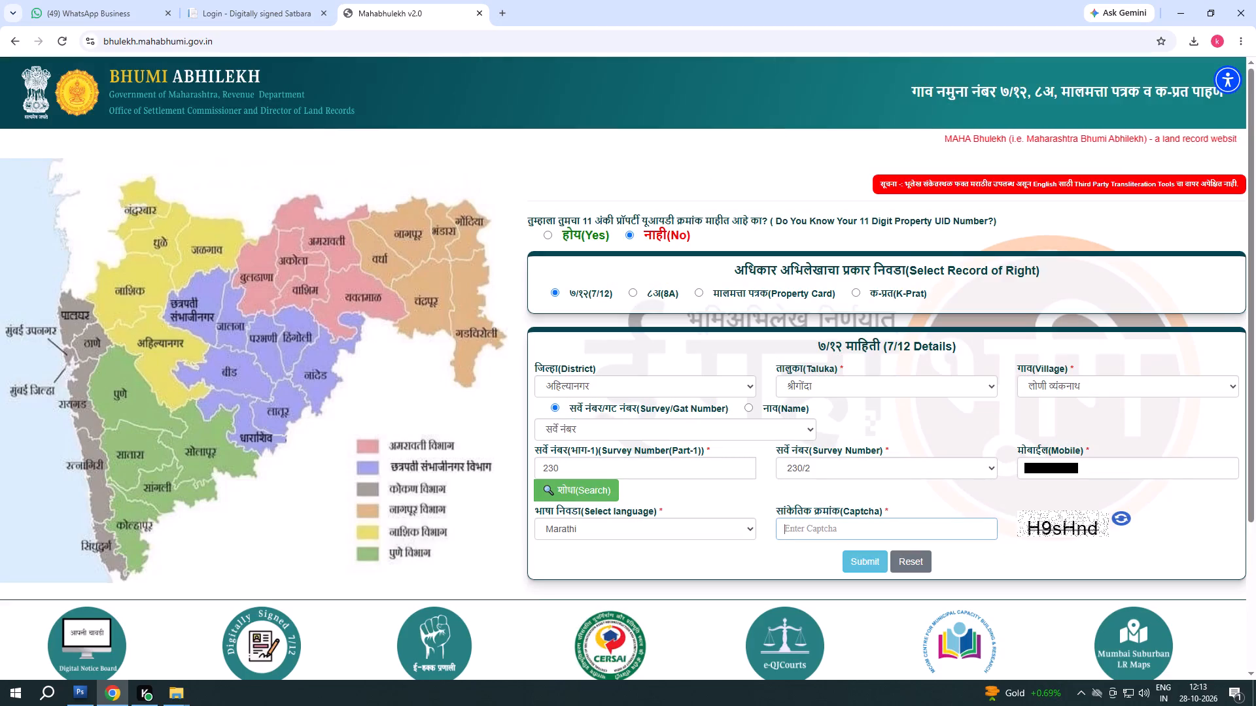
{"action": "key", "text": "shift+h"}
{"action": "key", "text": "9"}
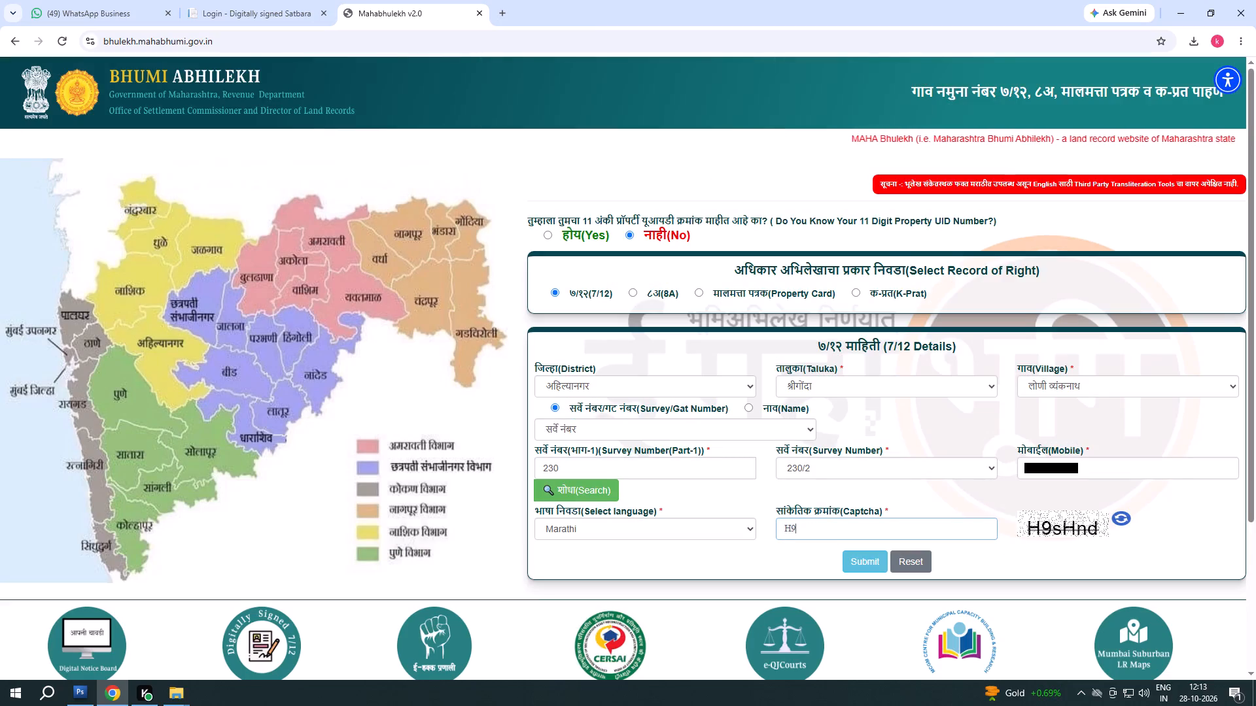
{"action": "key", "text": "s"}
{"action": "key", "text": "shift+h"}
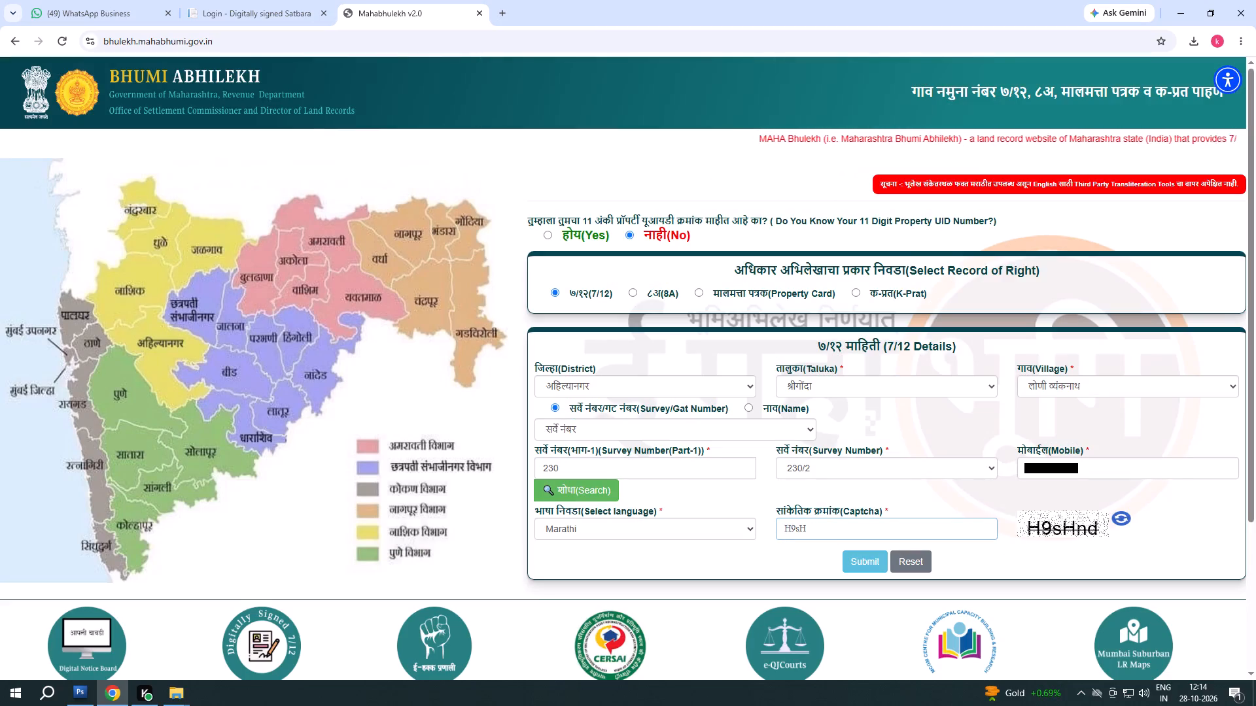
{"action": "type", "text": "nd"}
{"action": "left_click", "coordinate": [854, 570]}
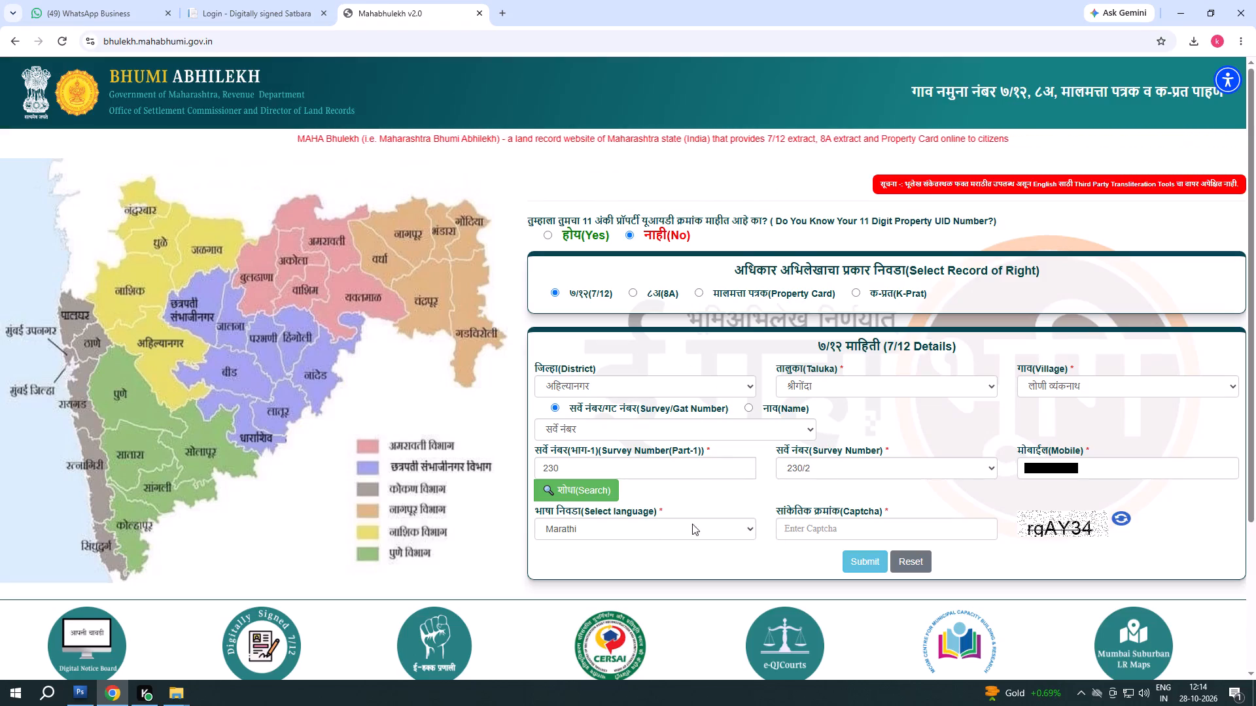
Choose Marathi as the language, enter the current captcha, and submit the 7/12 search for survey number 230/2.
{"action": "left_click", "coordinate": [715, 526]}
{"action": "left_click", "coordinate": [595, 566]}
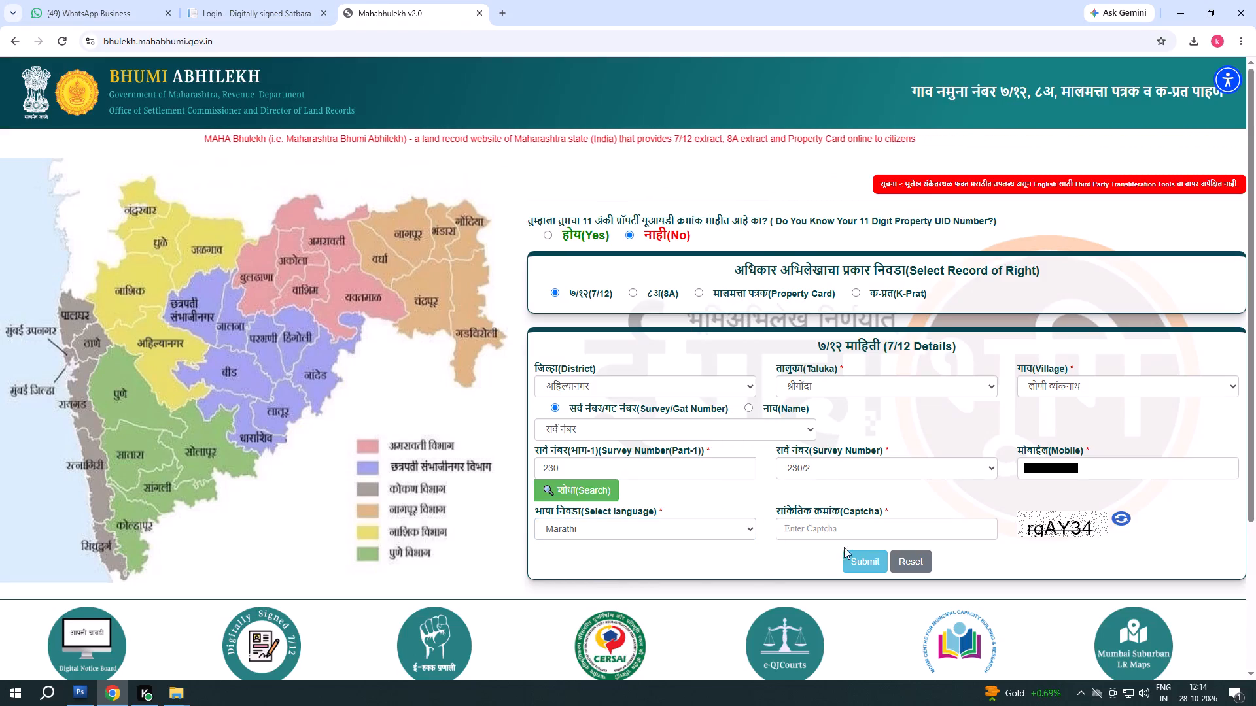
{"action": "left_click", "coordinate": [848, 539]}
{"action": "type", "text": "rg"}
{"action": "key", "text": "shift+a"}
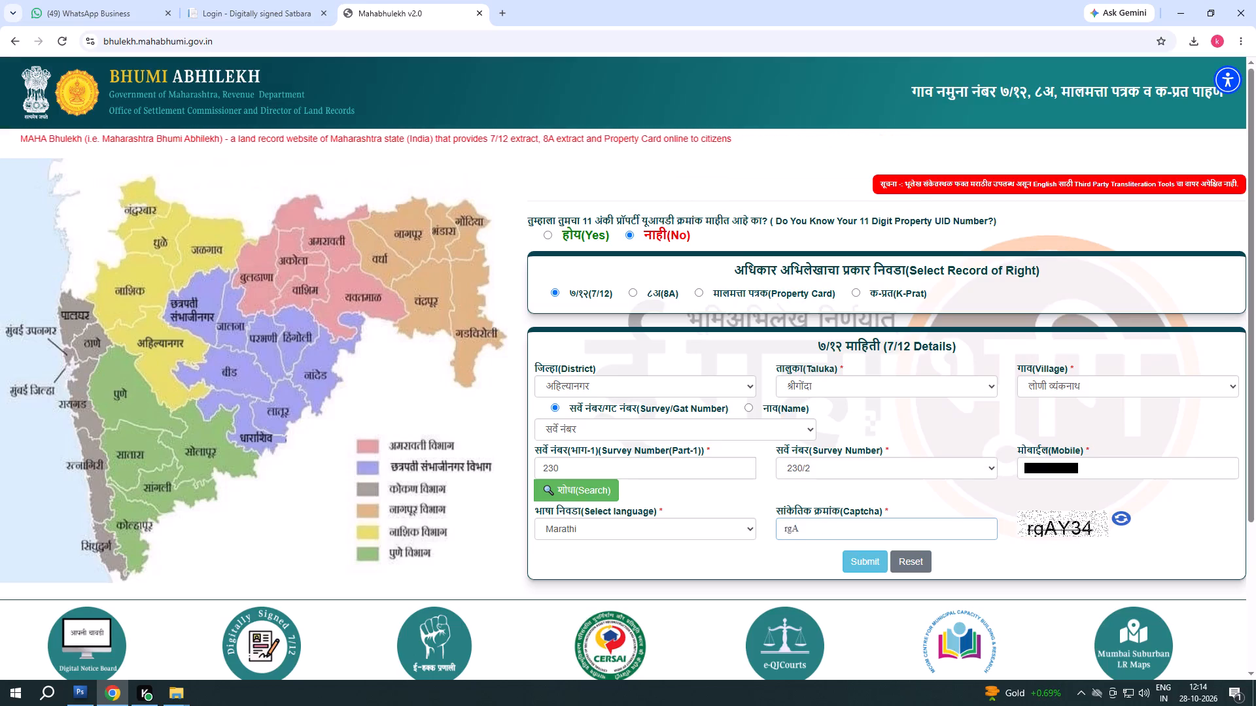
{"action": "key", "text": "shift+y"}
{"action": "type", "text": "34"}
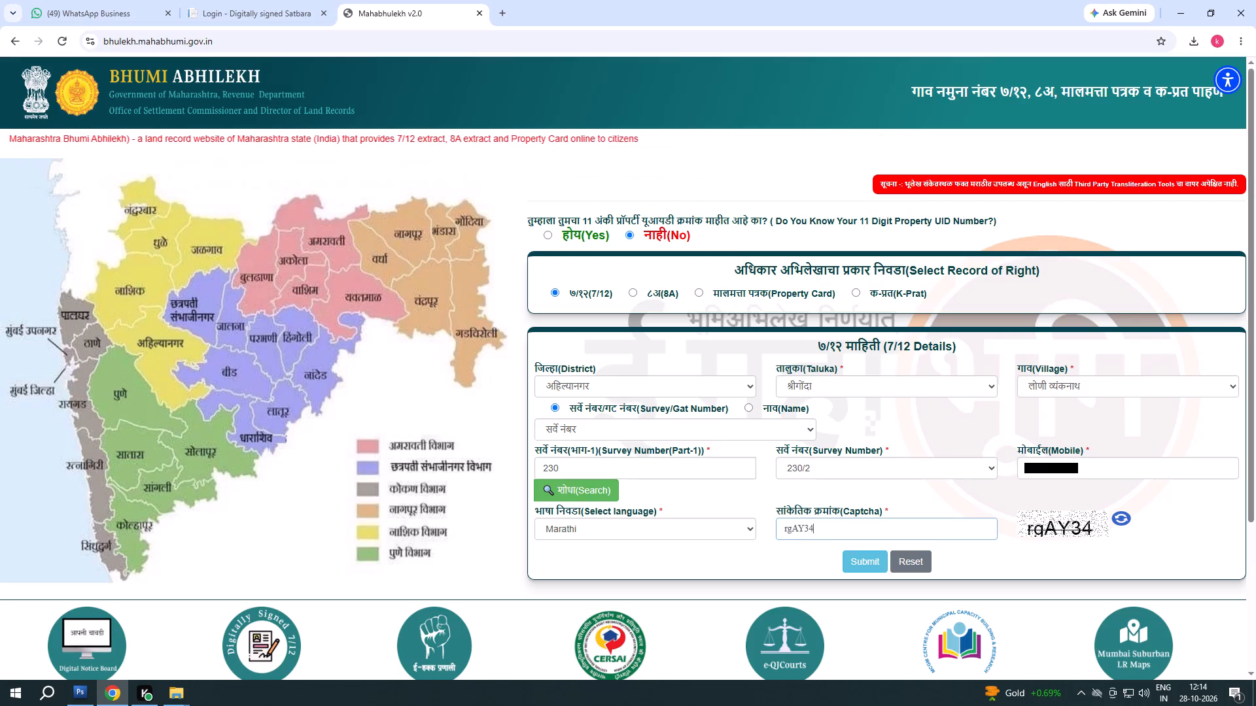
{"action": "left_click", "coordinate": [862, 558]}
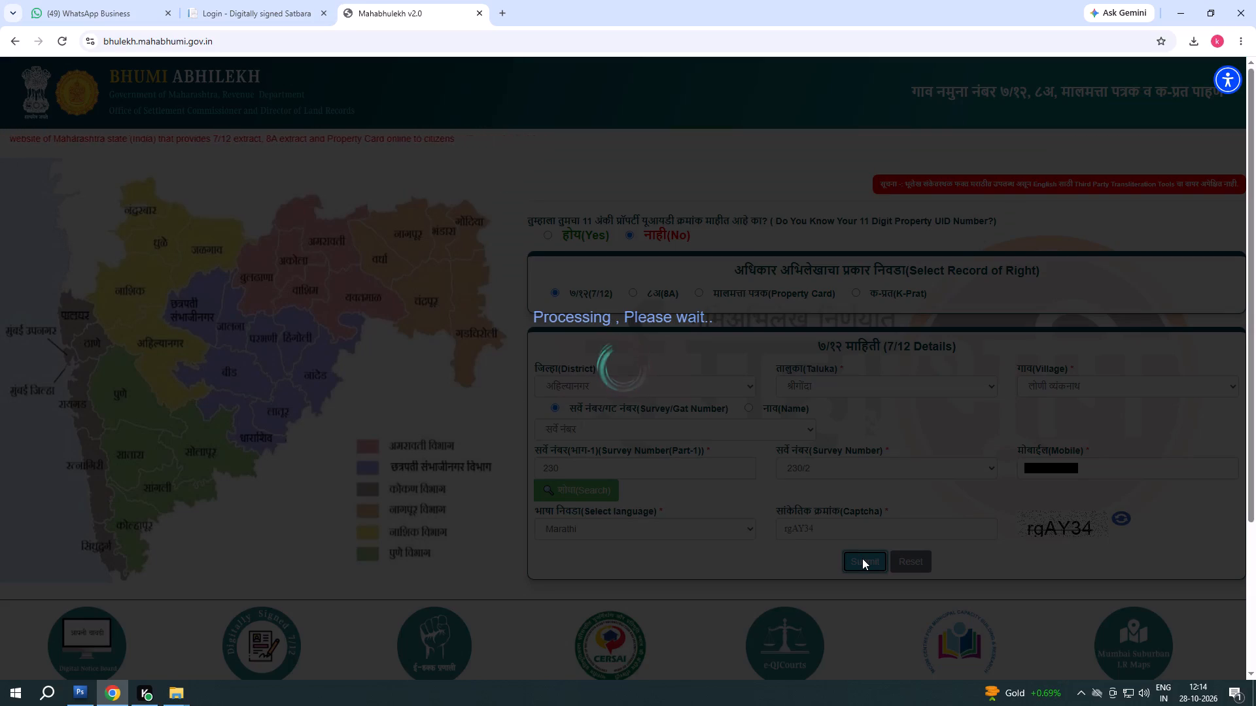
Examine the 7/12 record of gat 230/2, including its holder, area, other-rights and crop entries.
{"action": "scroll", "coordinate": [700, 507], "scroll_direction": "down", "scroll_amount": 6}
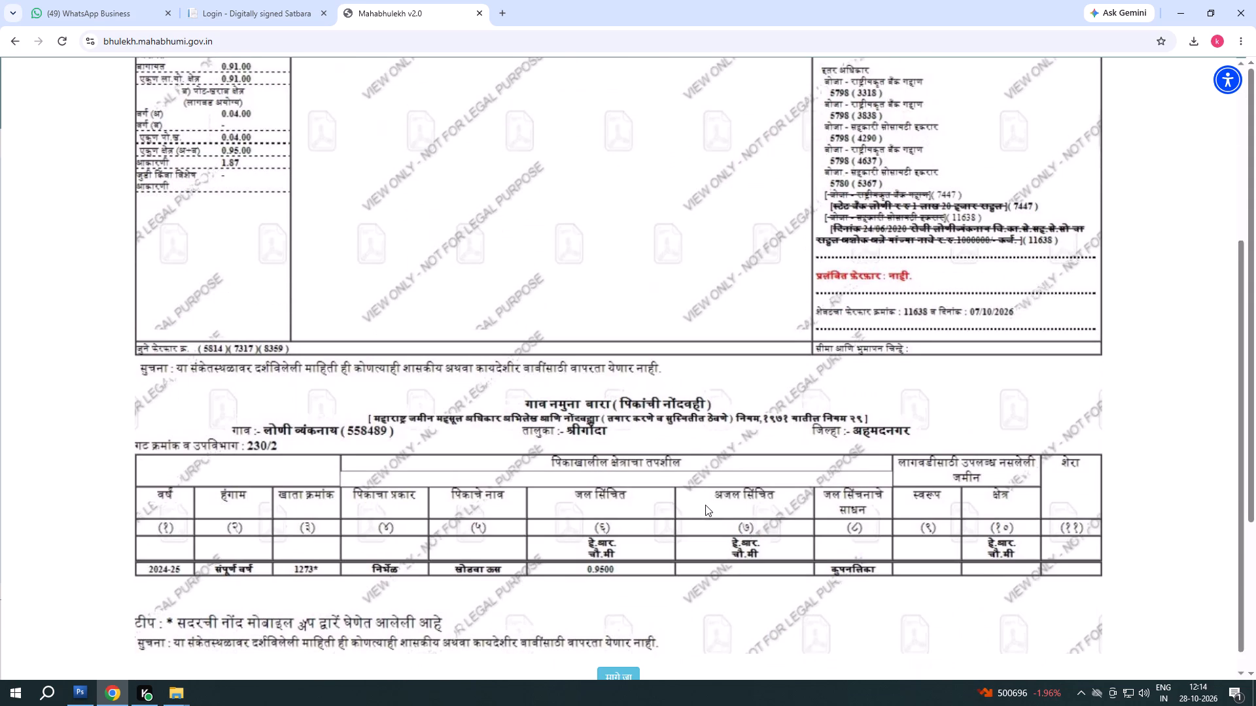
{"action": "scroll", "coordinate": [705, 505], "scroll_direction": "down", "scroll_amount": 4}
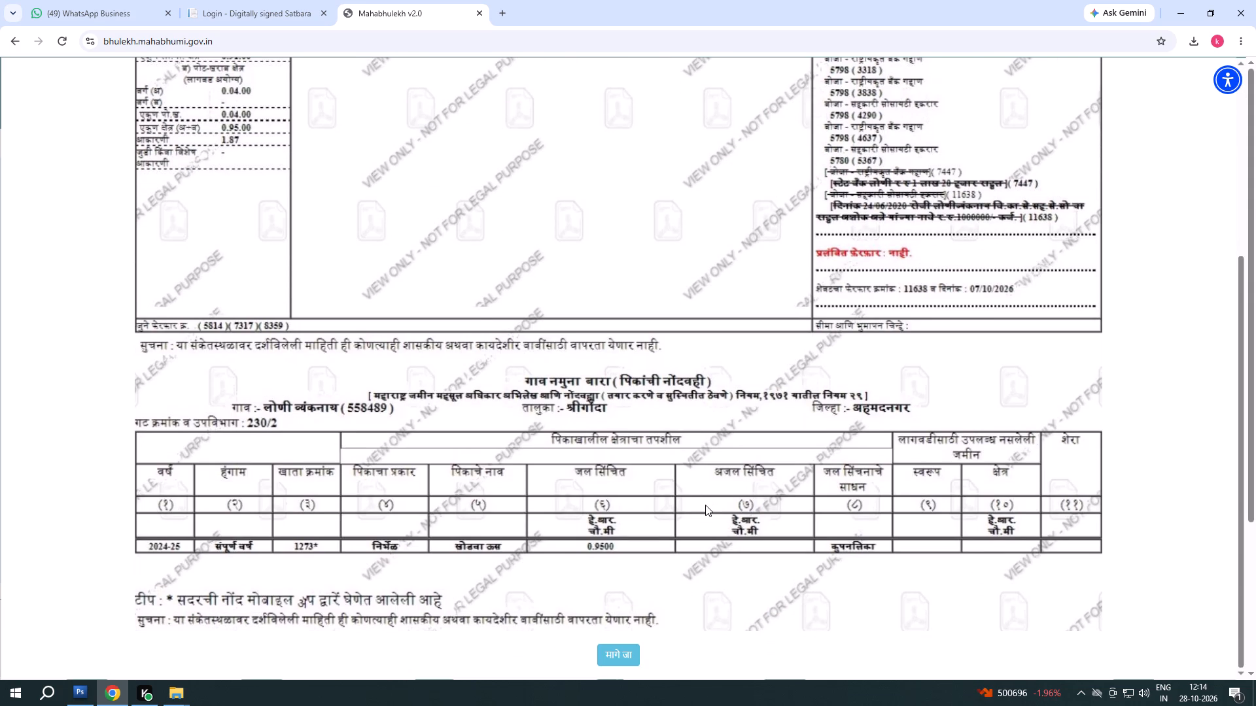
{"action": "scroll", "coordinate": [705, 505], "scroll_direction": "down", "scroll_amount": 13}
{"action": "scroll", "coordinate": [705, 505], "scroll_direction": "up", "scroll_amount": 5}
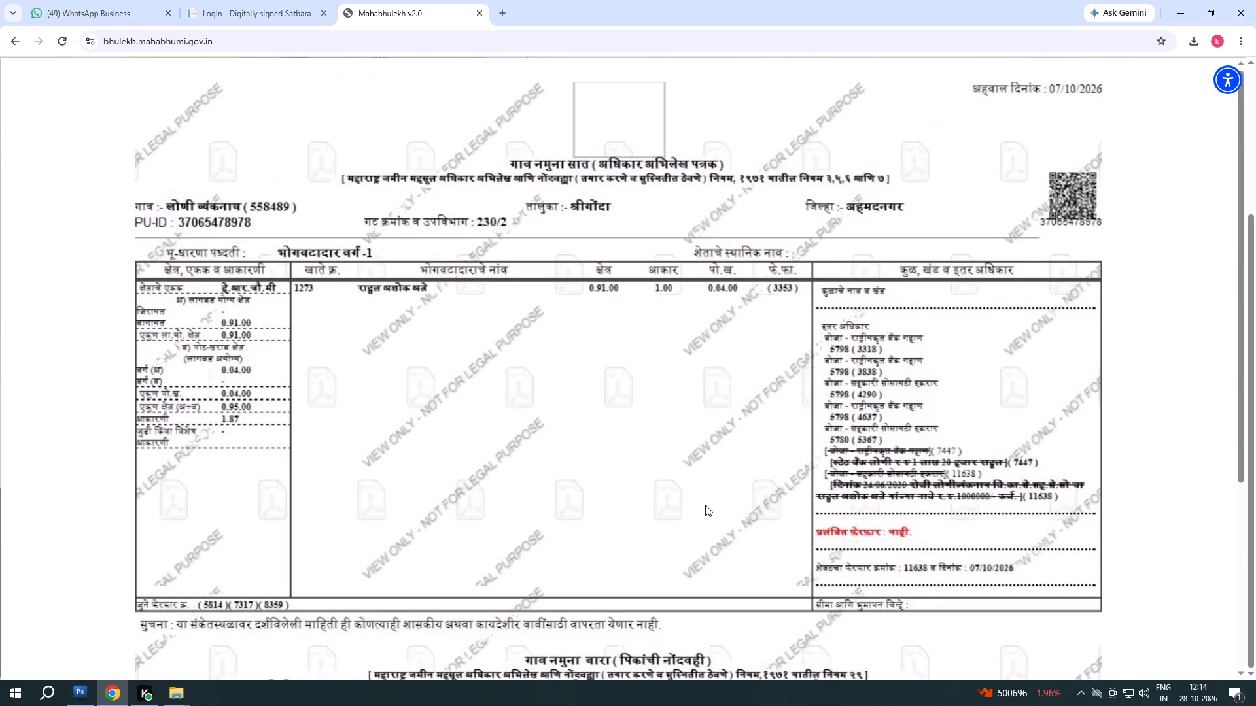
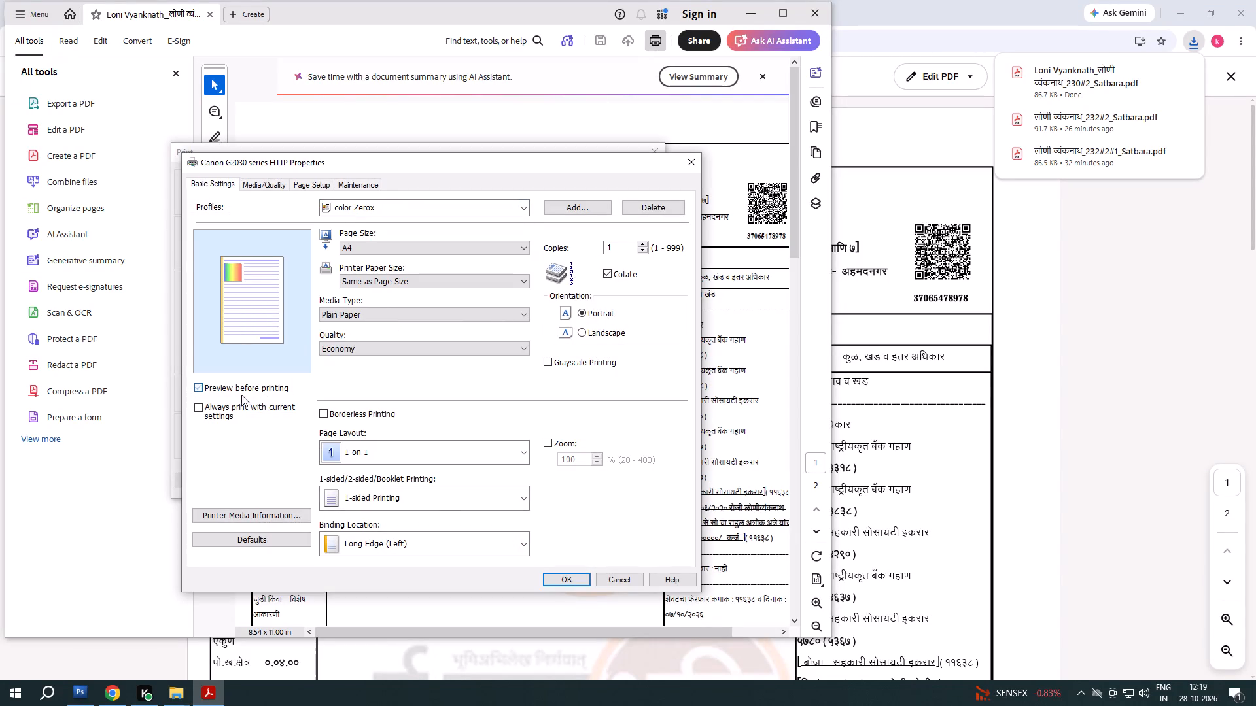
Print the 7/12 extract of gat 230/2 on the Canon G2030 using the color Zerox profile, A4 plain paper and Economy quality.
{"action": "left_click", "coordinate": [561, 579]}
{"action": "left_click", "coordinate": [559, 480]}
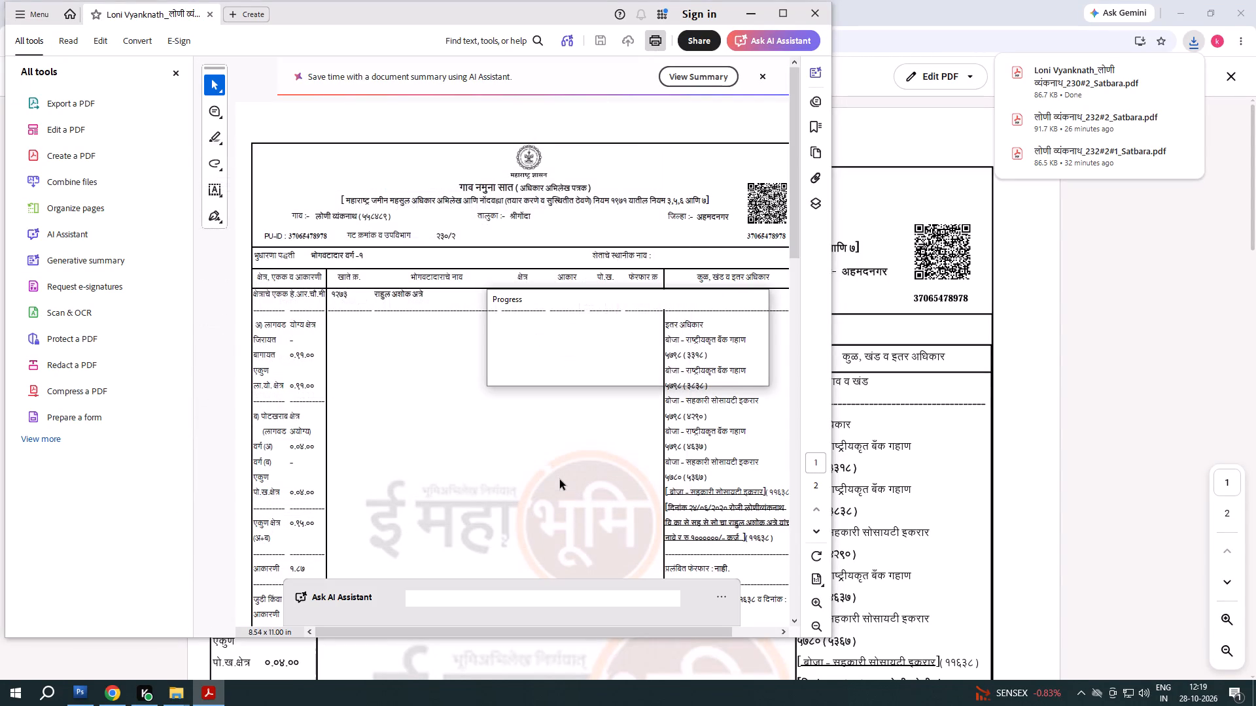